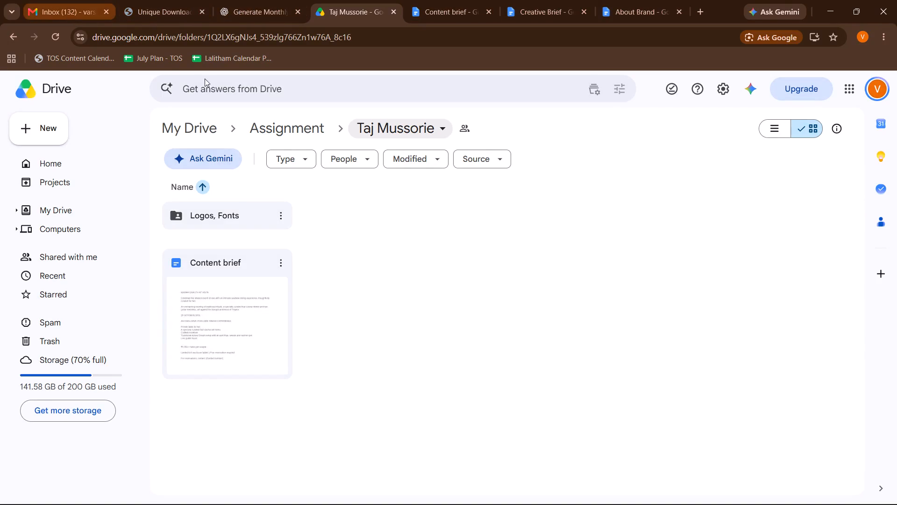
{"action": "left_click", "coordinate": [71, 214]}
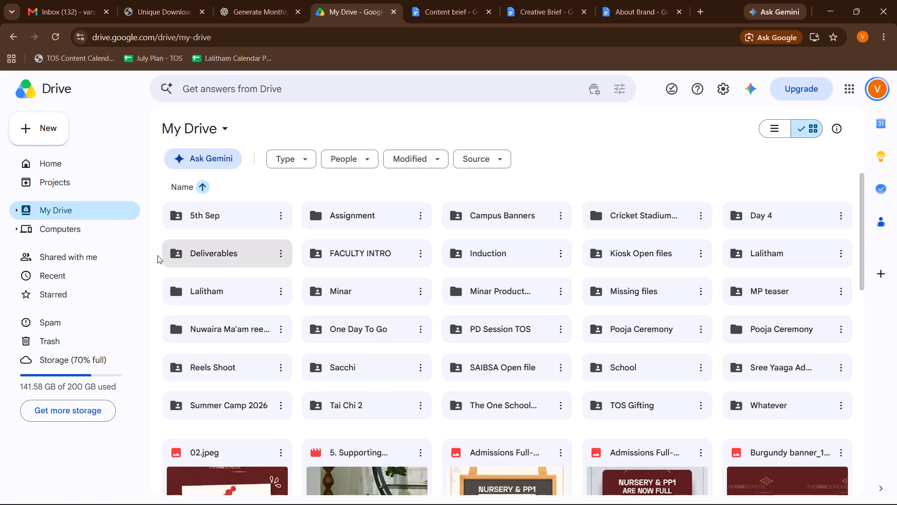
{"action": "left_click", "coordinate": [275, 97]}
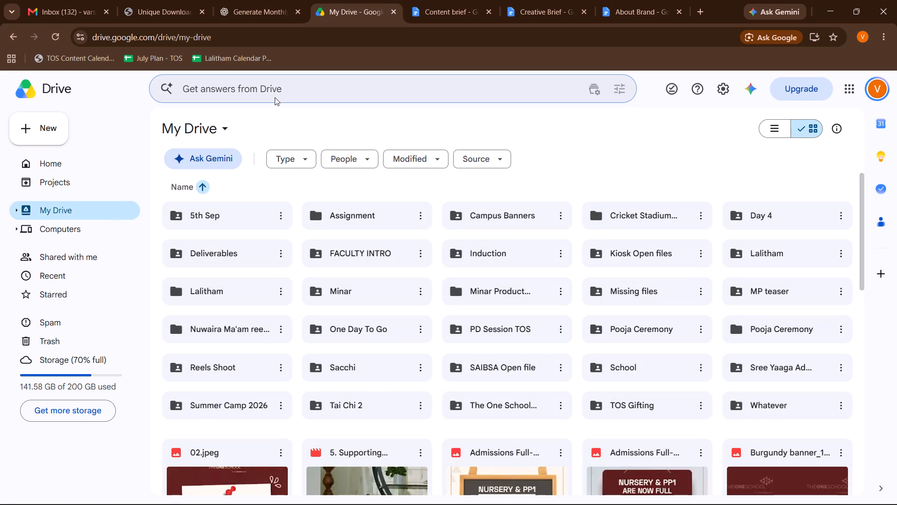
{"action": "left_click", "coordinate": [263, 96]}
{"action": "left_click", "coordinate": [254, 92]}
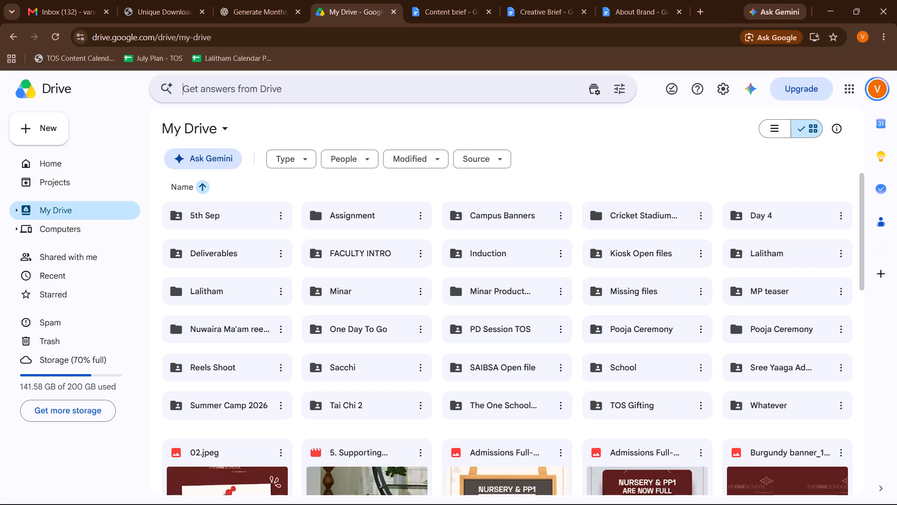
{"action": "type", "text": "needs"}
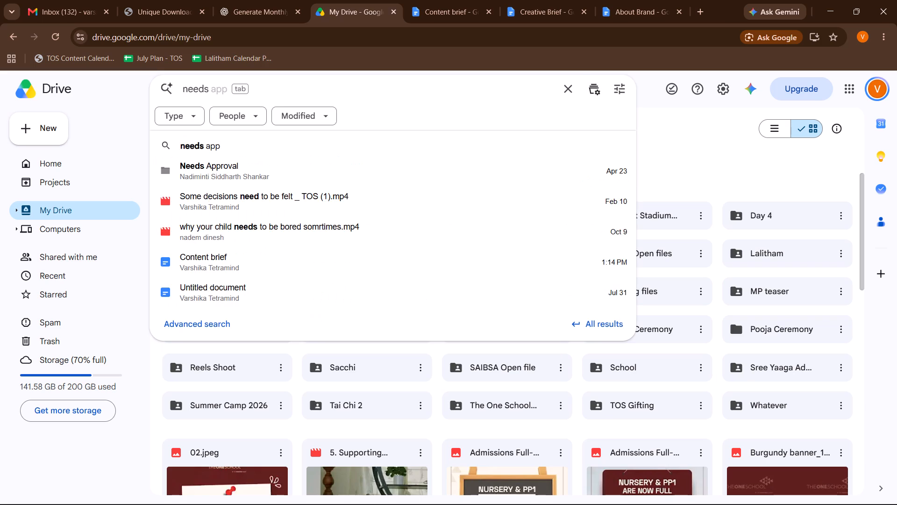
{"action": "left_click", "coordinate": [270, 162]}
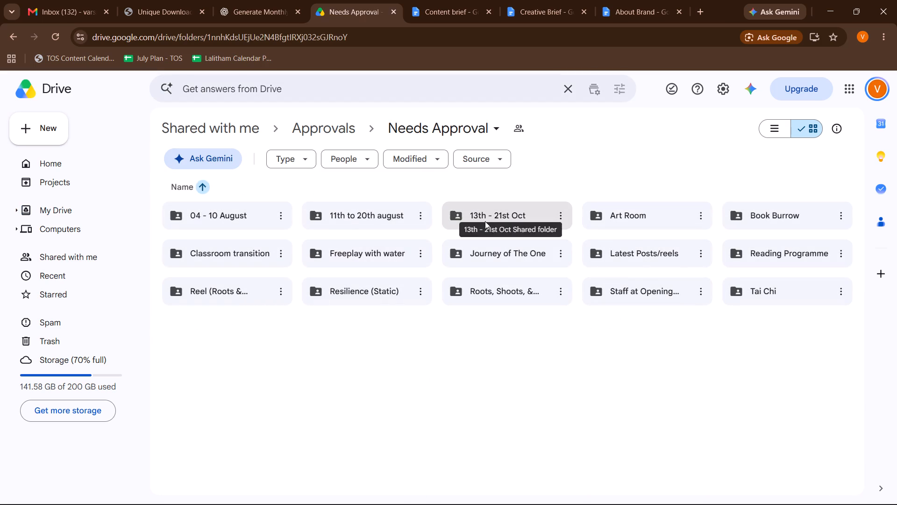
Examine the "13th - 21st Oct" folder, including its "Let them be little" subfolder, and the "11th to 20th august" folder, returning to Needs Approval.
{"action": "double_click", "coordinate": [485, 221]}
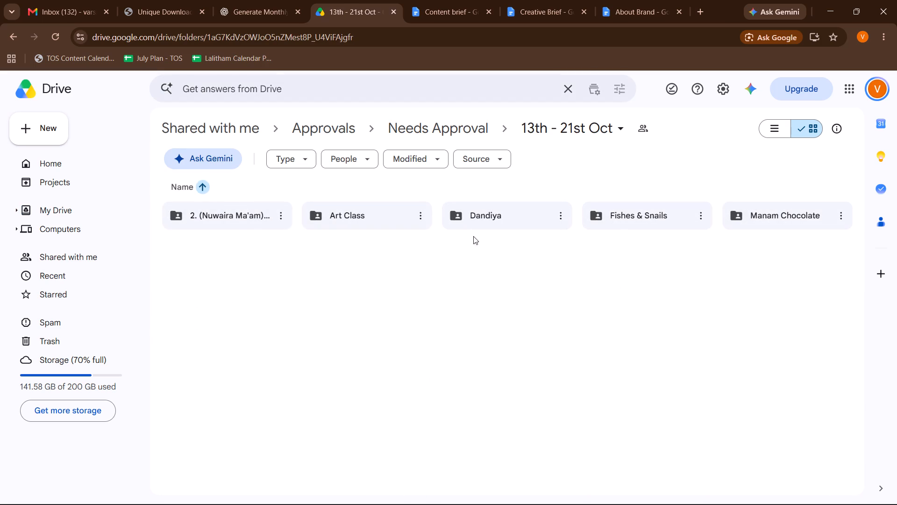
{"action": "double_click", "coordinate": [227, 214]}
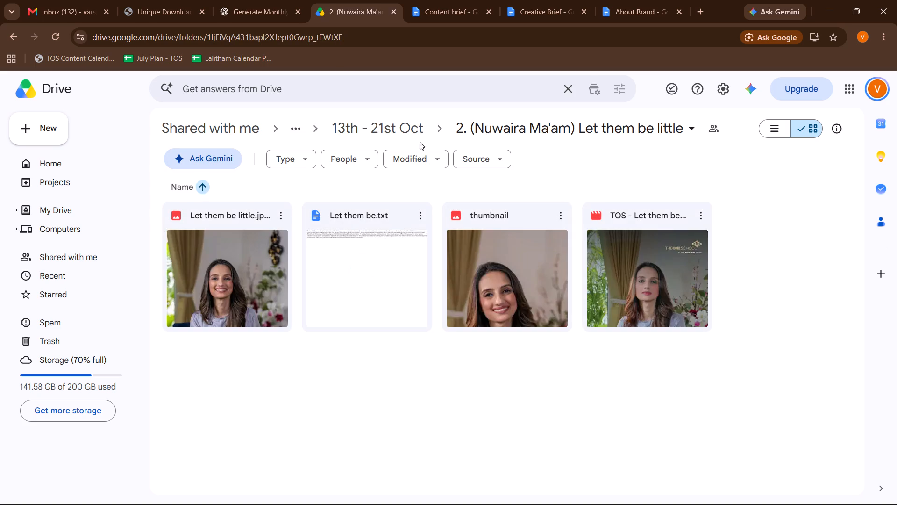
{"action": "left_click", "coordinate": [476, 130]}
{"action": "left_click", "coordinate": [394, 118]}
{"action": "left_click", "coordinate": [453, 131]}
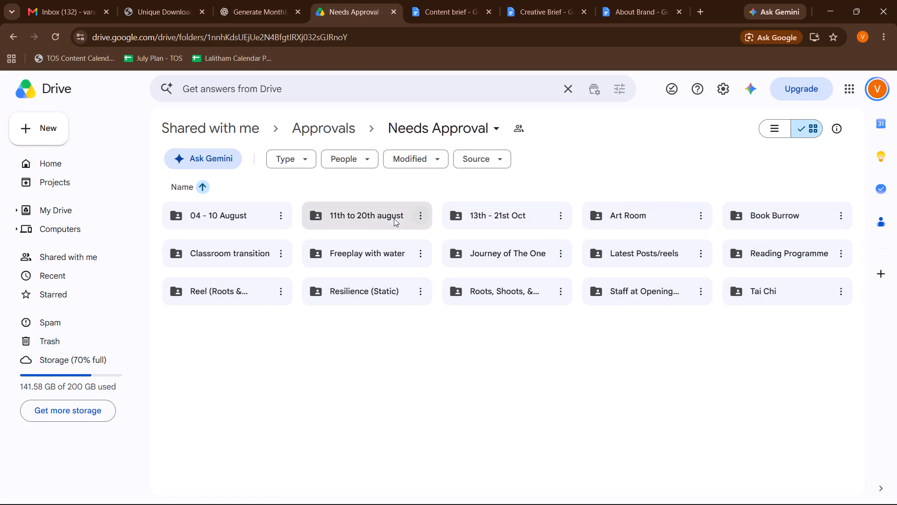
{"action": "double_click", "coordinate": [370, 216]}
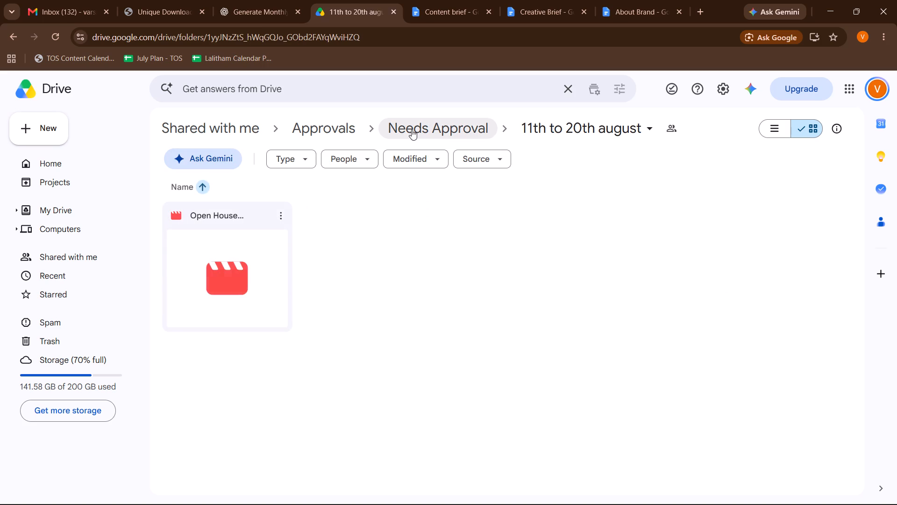
{"action": "left_click", "coordinate": [412, 130]}
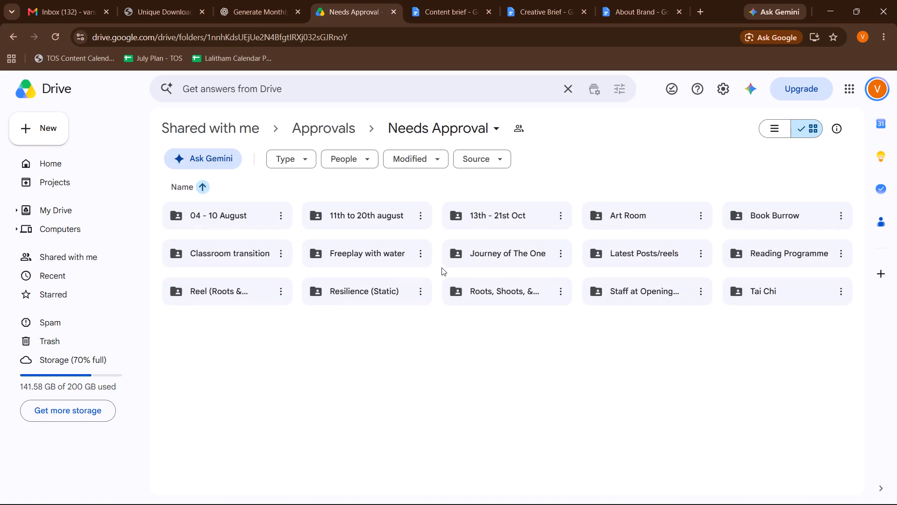
In Latest Posts/reels, open Set-2 videos and examine the contents of its reel folders numbered 1, 4 and 5.
{"action": "left_click", "coordinate": [588, 267]}
{"action": "double_click", "coordinate": [597, 260]}
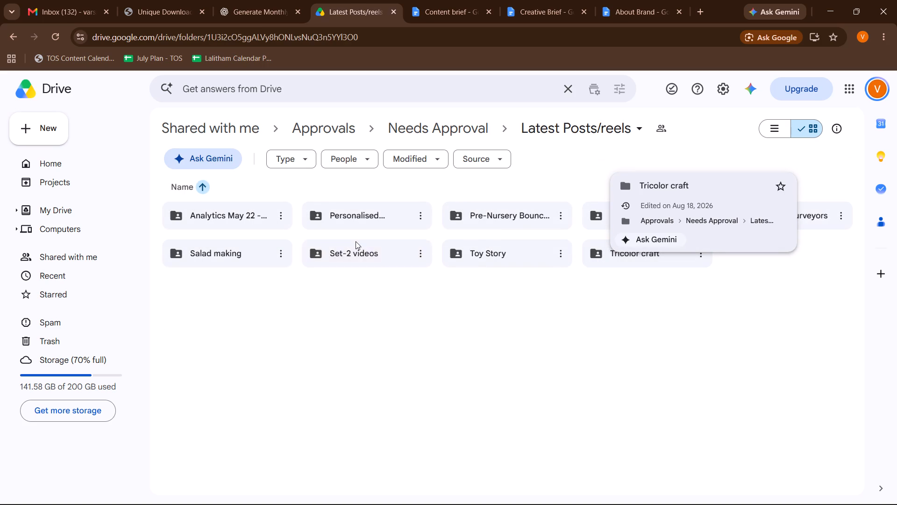
{"action": "left_click", "coordinate": [396, 339]}
{"action": "double_click", "coordinate": [384, 254]}
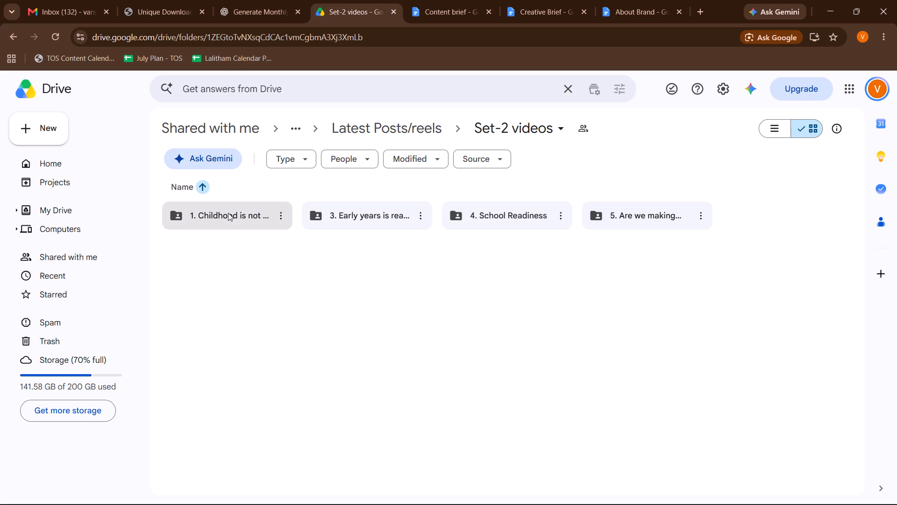
{"action": "double_click", "coordinate": [245, 225]}
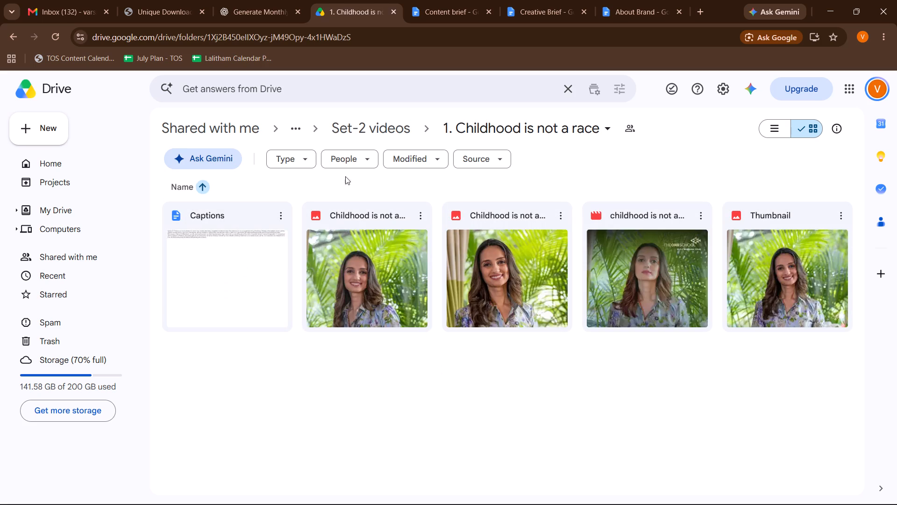
{"action": "left_click", "coordinate": [391, 134]}
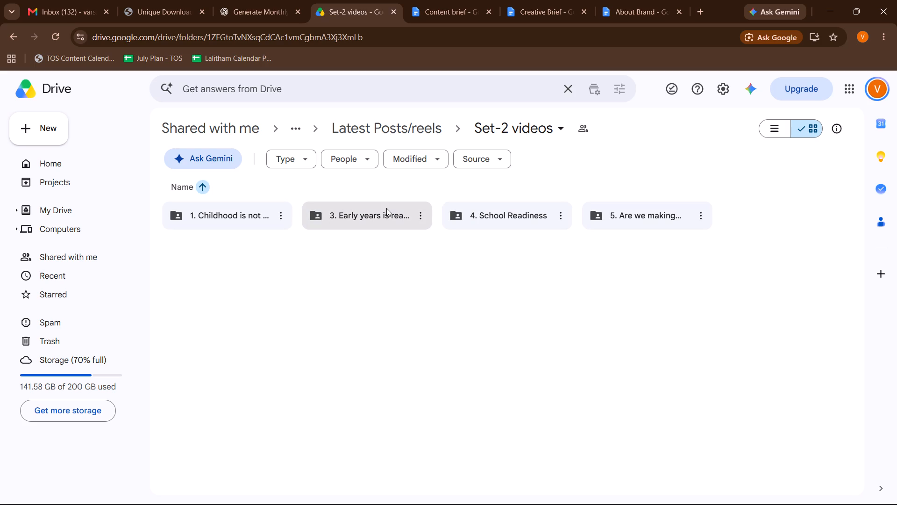
{"action": "double_click", "coordinate": [461, 213]}
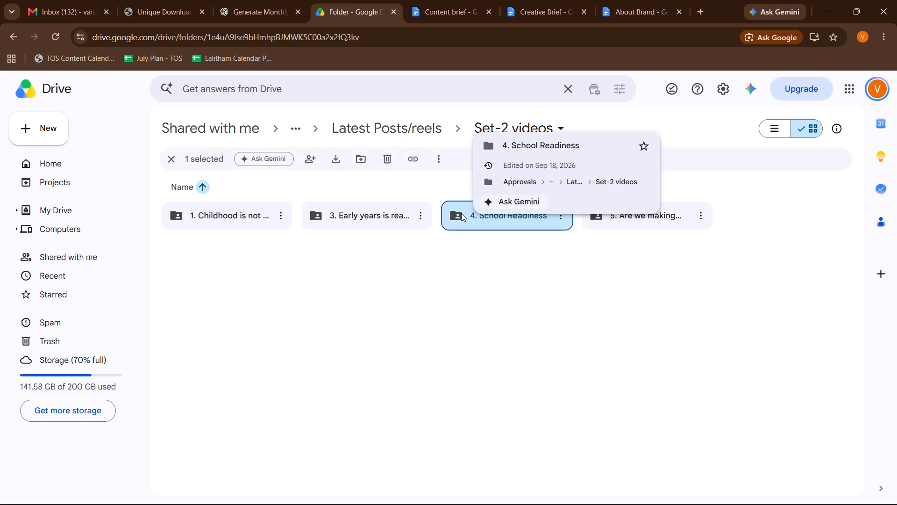
{"action": "left_click", "coordinate": [474, 266]}
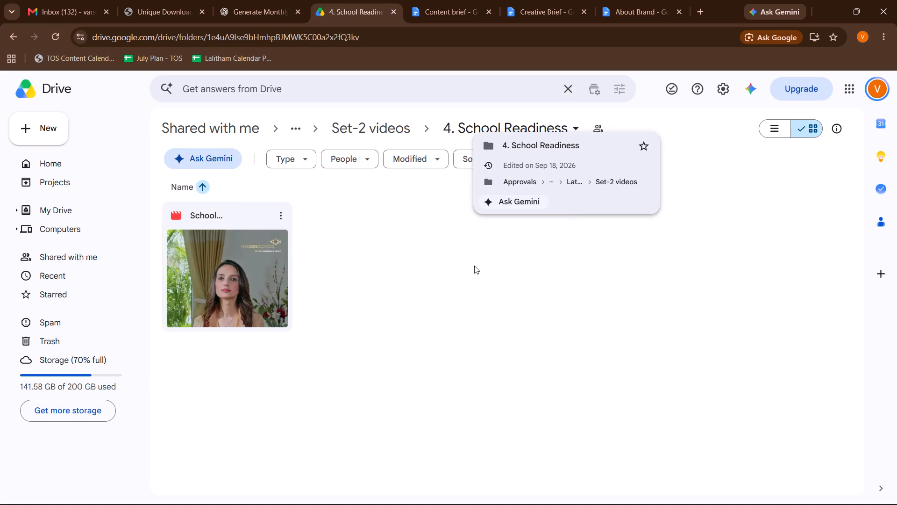
{"action": "left_click", "coordinate": [388, 119]}
{"action": "double_click", "coordinate": [622, 206]}
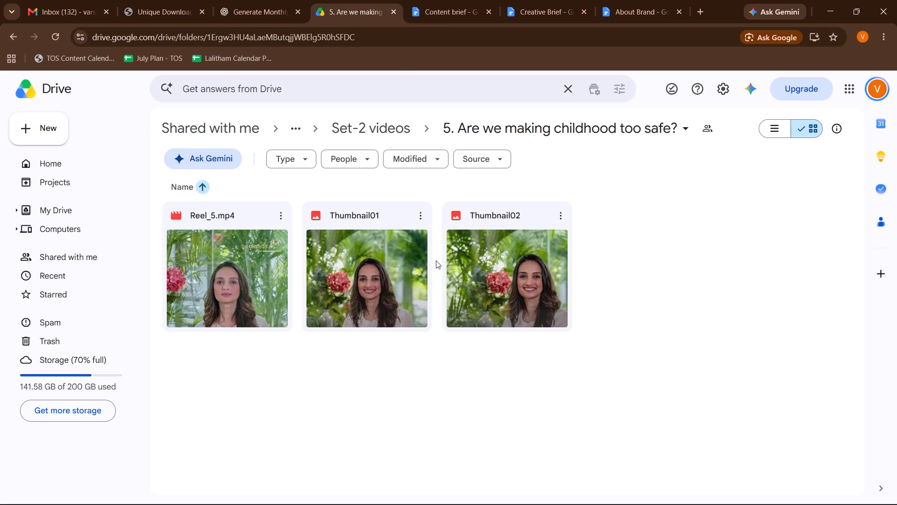
{"action": "left_click", "coordinate": [385, 125]}
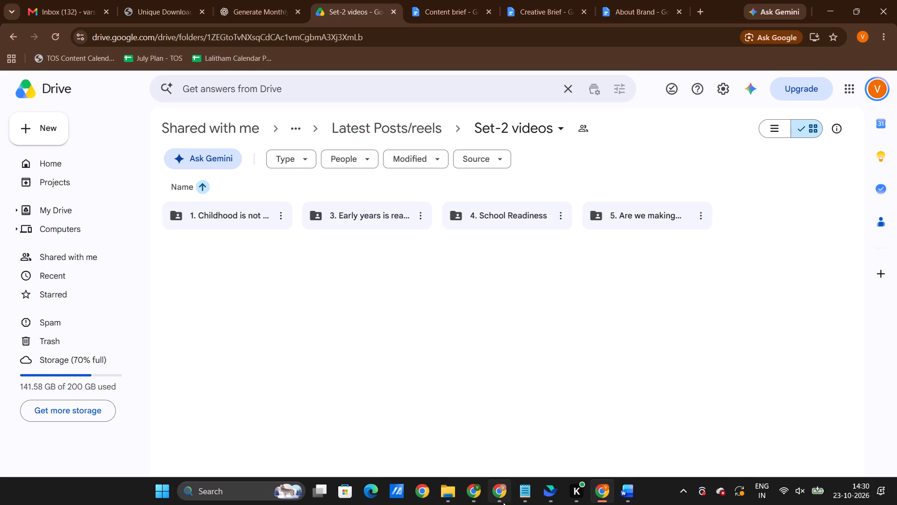
Switch to Lark and draft the message "Siddharth, all the nuwaira ma'am reels from set-2 are done." in the chat with Siddharth.
{"action": "left_click", "coordinate": [548, 484]}
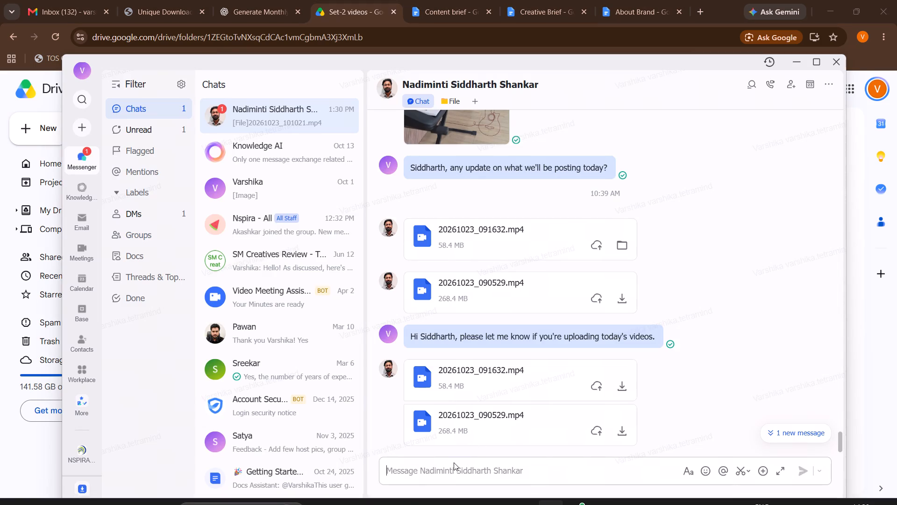
{"action": "type", "text": "Sidda"}
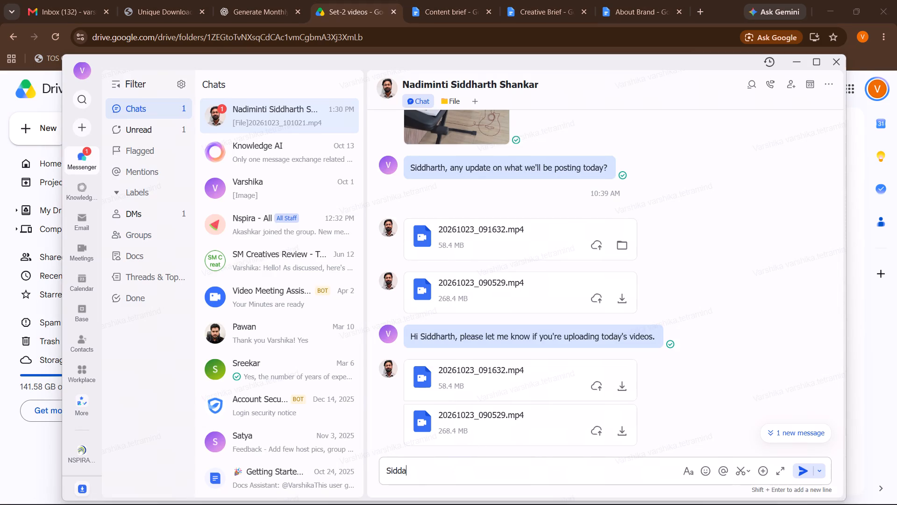
{"action": "key", "text": "BackSpace"}
{"action": "type", "text": "harth, all the nuwaira maa;"}
{"action": "key", "text": "BackSpace"}
{"action": "key", "text": "BackSpace"}
{"action": "type", "text": "'am vid"}
{"action": "key", "text": "BackSpace"}
{"action": "key", "text": "BackSpace"}
{"action": "key", "text": "BackSpace"}
{"action": "type", "text": "reels from set-2 are done"}
{"action": "key", "text": "space"}
{"action": "key", "text": "BackSpace"}
{"action": "type", "text": "."}
{"action": "key", "text": "space"}
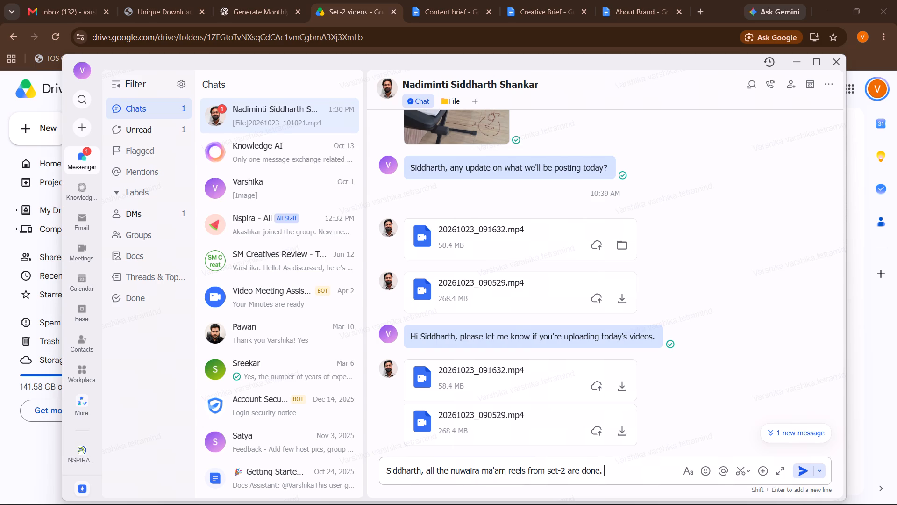
Add the Dizzy emoji at the end of the draft message and remove the full stop before it.
{"action": "left_click", "coordinate": [707, 474]}
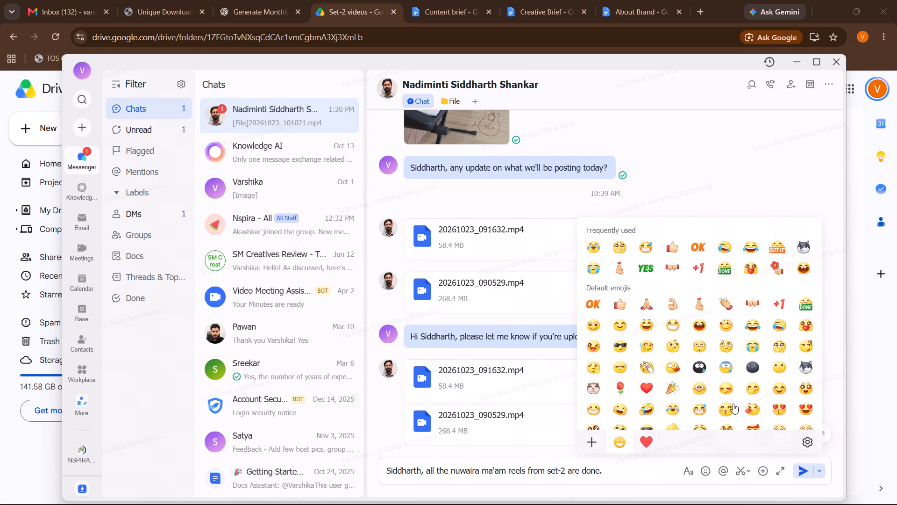
{"action": "scroll", "coordinate": [725, 400], "scroll_direction": "down", "scroll_amount": 2}
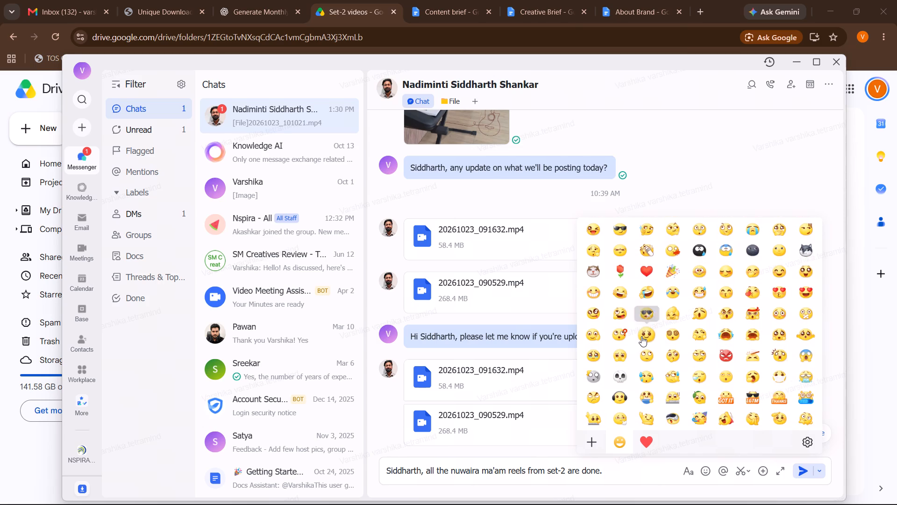
{"action": "left_click", "coordinate": [672, 338]}
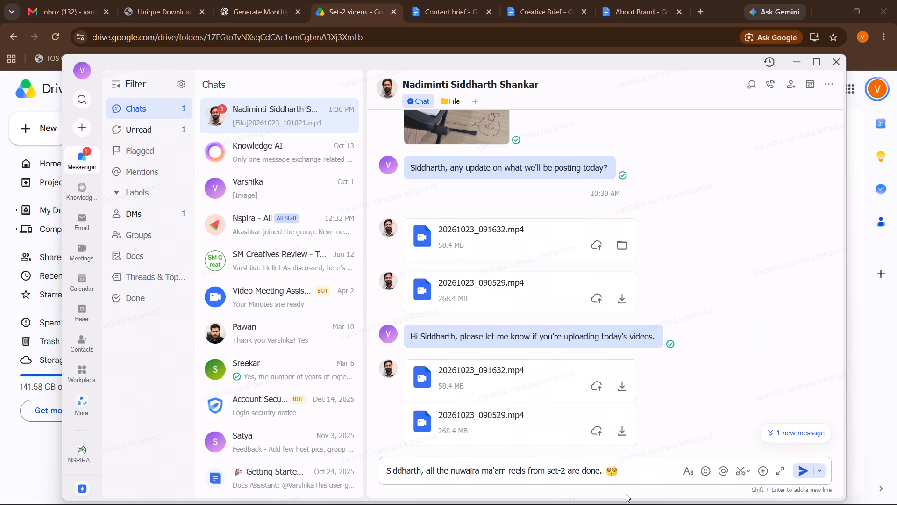
{"action": "left_click", "coordinate": [606, 470]}
{"action": "key", "text": "BackSpace"}
{"action": "key", "text": "BackSpace"}
{"action": "left_click", "coordinate": [650, 469]}
{"action": "key", "text": "space"}
{"action": "left_click", "coordinate": [569, 471]}
{"action": "type", "text": "(5 reells)"}
{"action": "key", "text": "space"}
{"action": "left_click", "coordinate": [593, 474]}
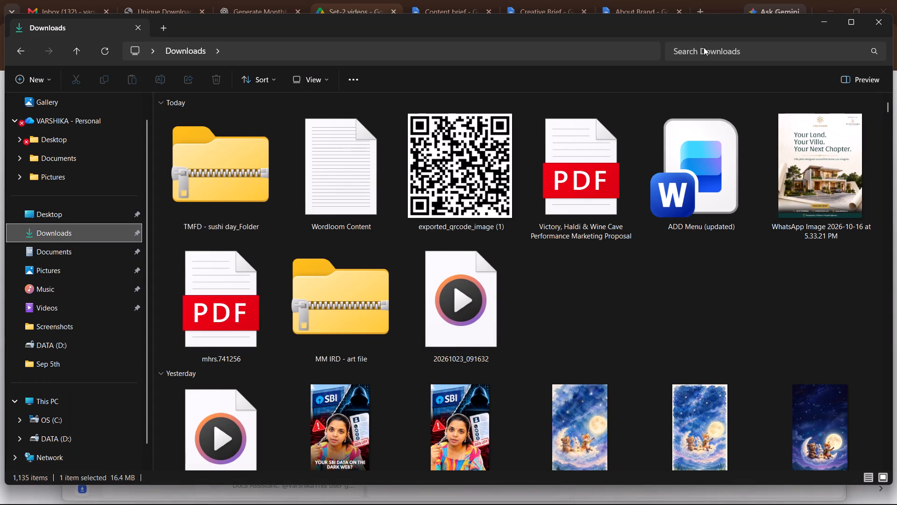
{"action": "left_click", "coordinate": [704, 47]}
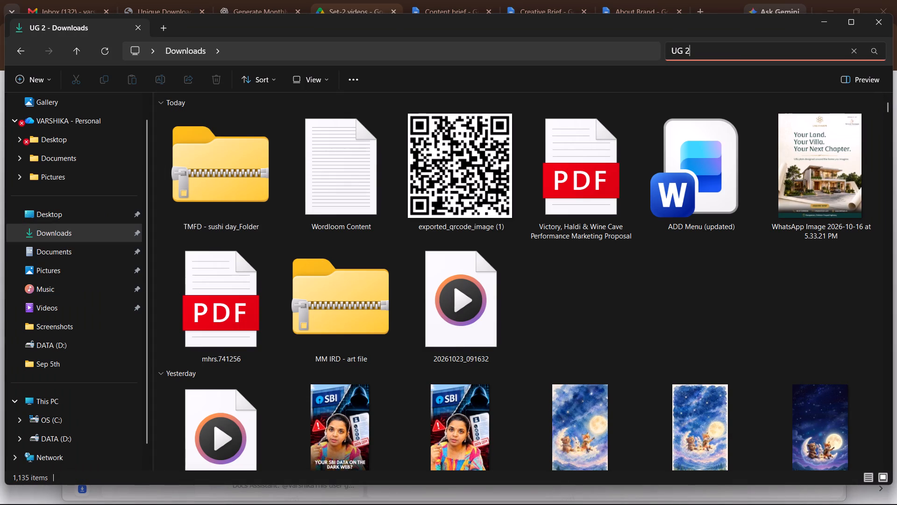
{"action": "key", "text": "BackSpace"}
{"action": "key", "text": "BackSpace"}
{"action": "key", "text": "BackSpace"}
{"action": "key", "text": "BackSpace"}
{"action": "type", "text": "aug 2"}
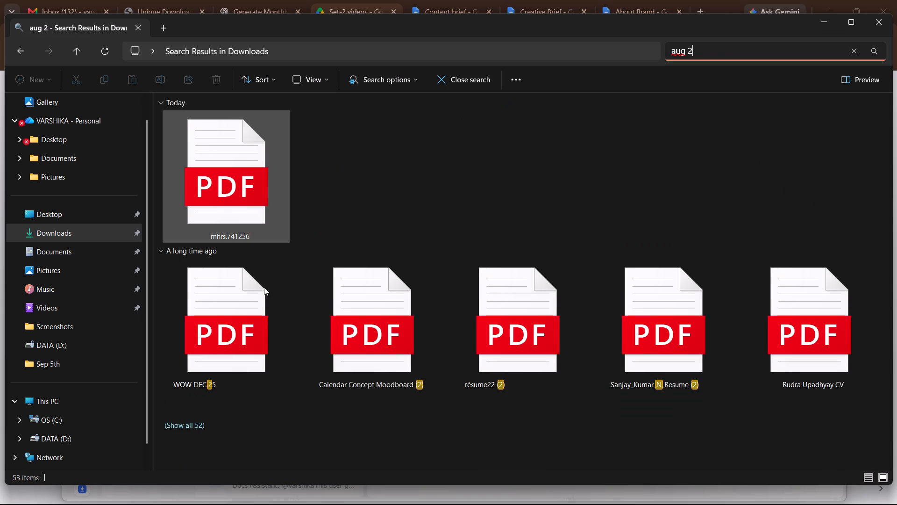
Show all older "aug 2" matches in Downloads and look through them for the August scripts file.
{"action": "scroll", "coordinate": [271, 322], "scroll_direction": "down", "scroll_amount": 2}
{"action": "left_click", "coordinate": [197, 428]}
{"action": "scroll", "coordinate": [294, 368], "scroll_direction": "down", "scroll_amount": 4}
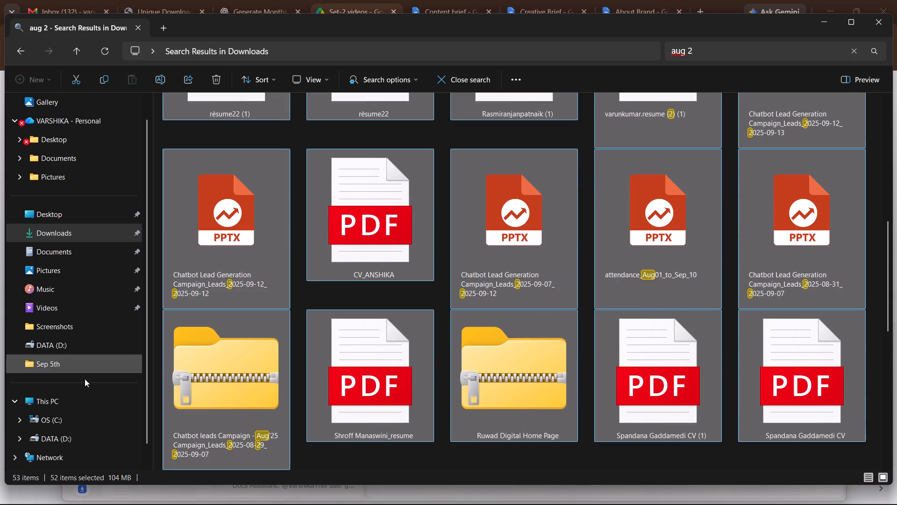
Search the DATA (D:) drive for "aug 2".
{"action": "double_click", "coordinate": [54, 437]}
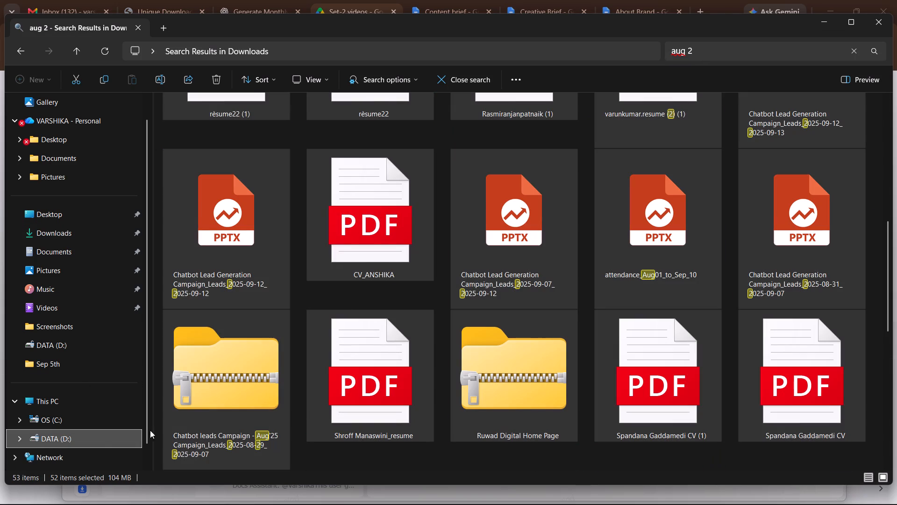
{"action": "double_click", "coordinate": [100, 433]}
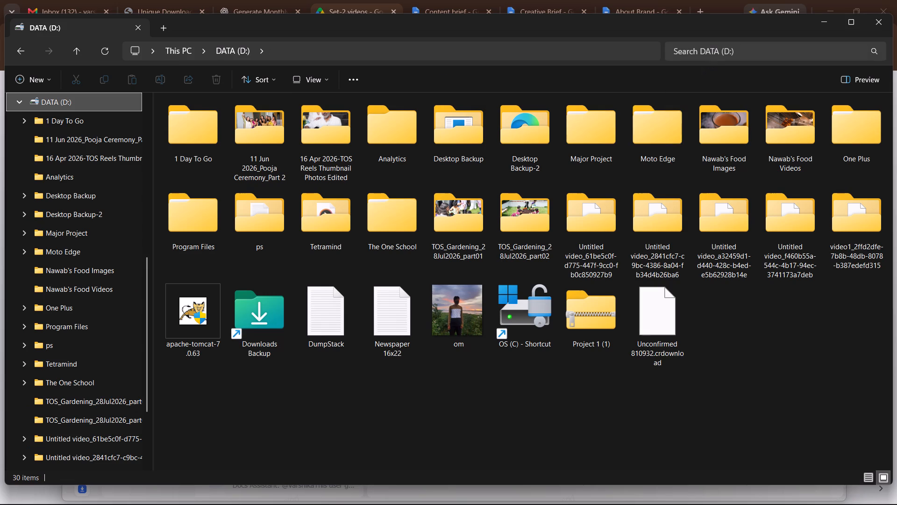
{"action": "left_click", "coordinate": [712, 53]}
{"action": "type", "text": "aug 2"}
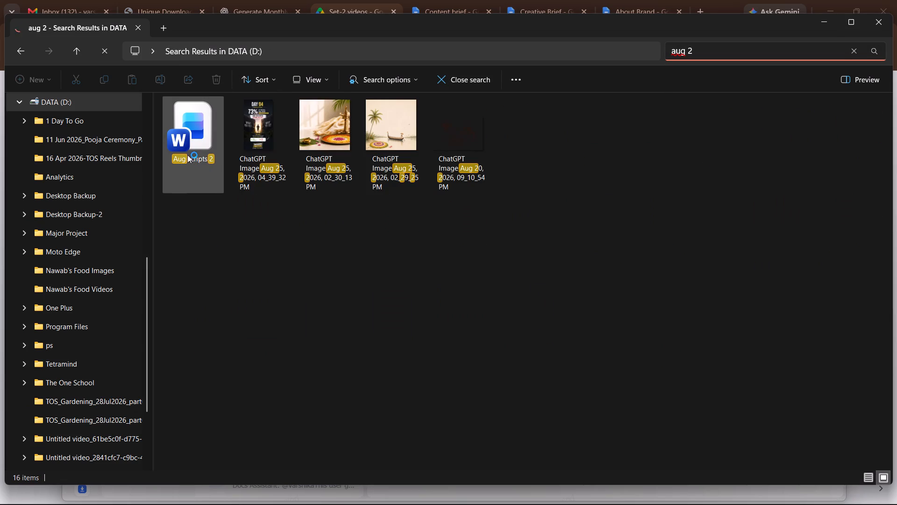
Open the "Aug scripts 2" document from the search results in Word.
{"action": "double_click", "coordinate": [187, 155]}
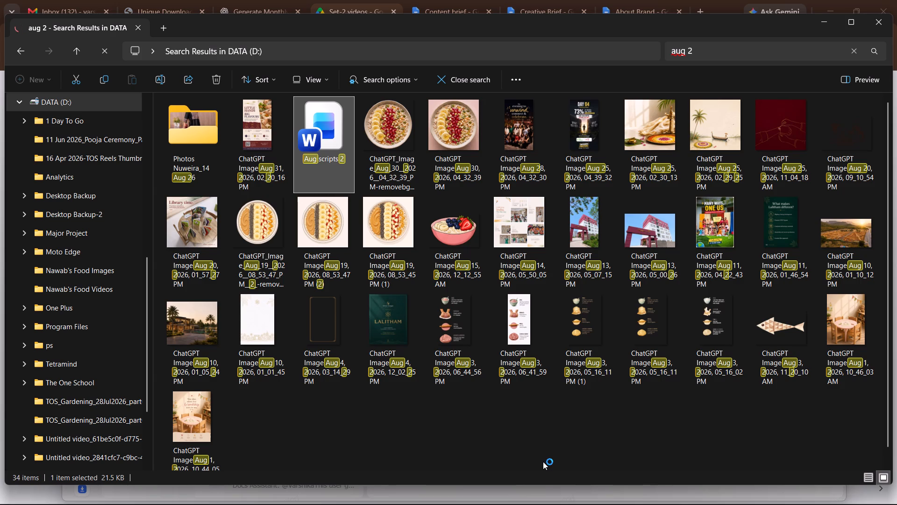
{"action": "double_click", "coordinate": [181, 155]}
{"action": "left_click", "coordinate": [7, 50]}
{"action": "left_click", "coordinate": [18, 54]}
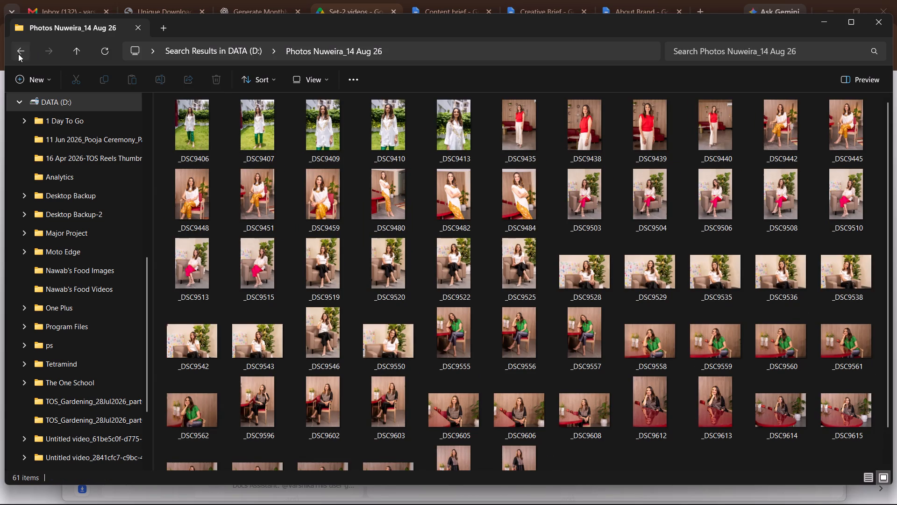
{"action": "double_click", "coordinate": [326, 152]}
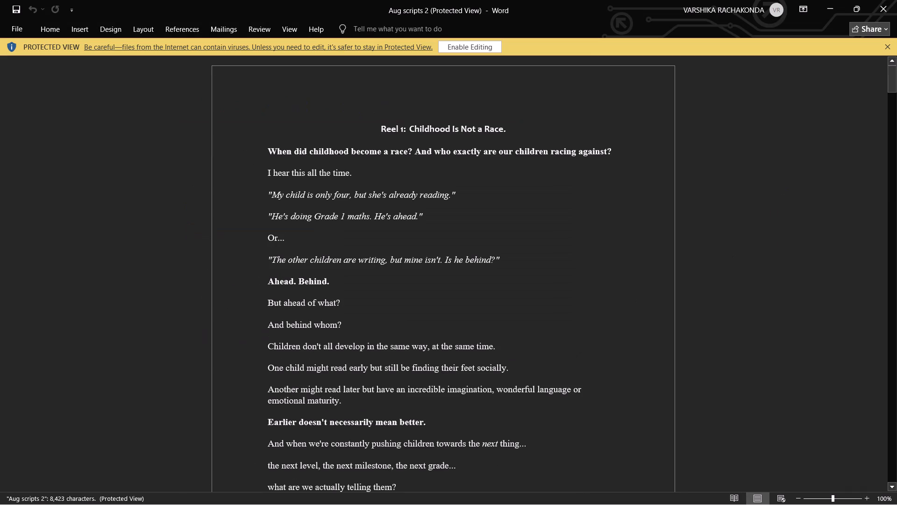
Skim the reel scripts to the end of the document, then examine Reels 5, 6 and 7 more closely.
{"action": "scroll", "coordinate": [424, 346], "scroll_direction": "down", "scroll_amount": 13}
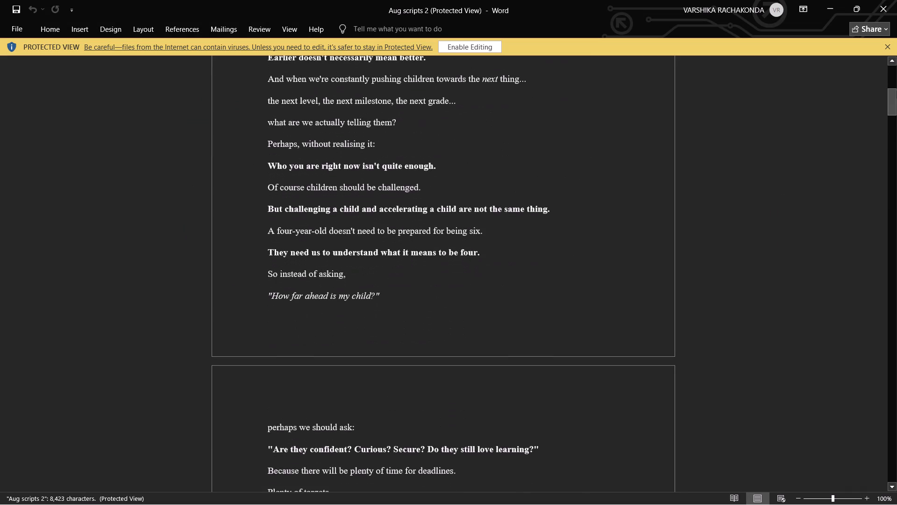
{"action": "left_click_drag", "start_coordinate": [896, 97], "coordinate": [896, 481]}
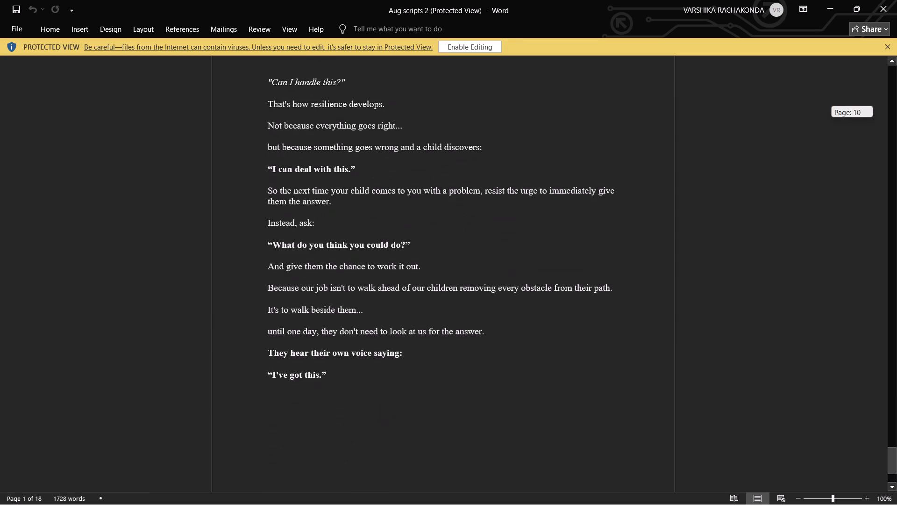
{"action": "left_click_drag", "start_coordinate": [896, 481], "coordinate": [876, 402]}
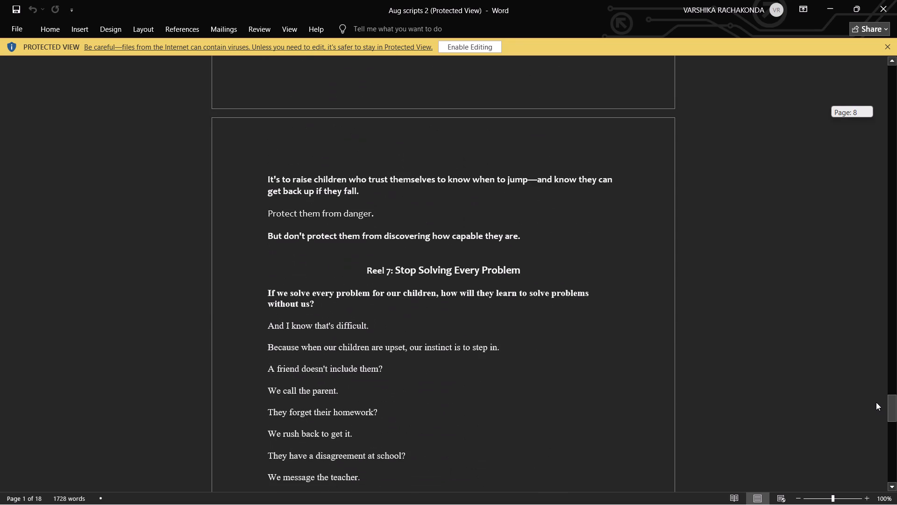
{"action": "left_click_drag", "start_coordinate": [876, 402], "coordinate": [872, 334]}
{"action": "left_click_drag", "start_coordinate": [896, 341], "coordinate": [890, 311]}
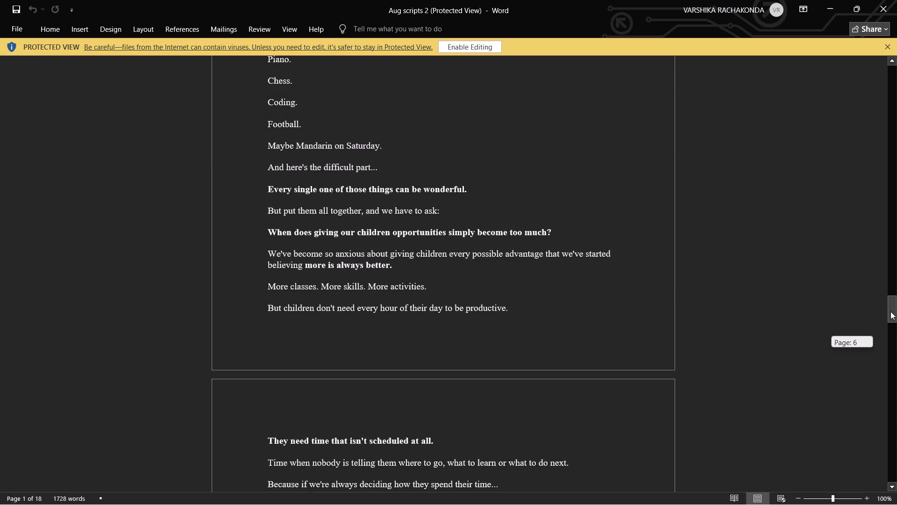
{"action": "left_click_drag", "start_coordinate": [890, 311], "coordinate": [894, 295]}
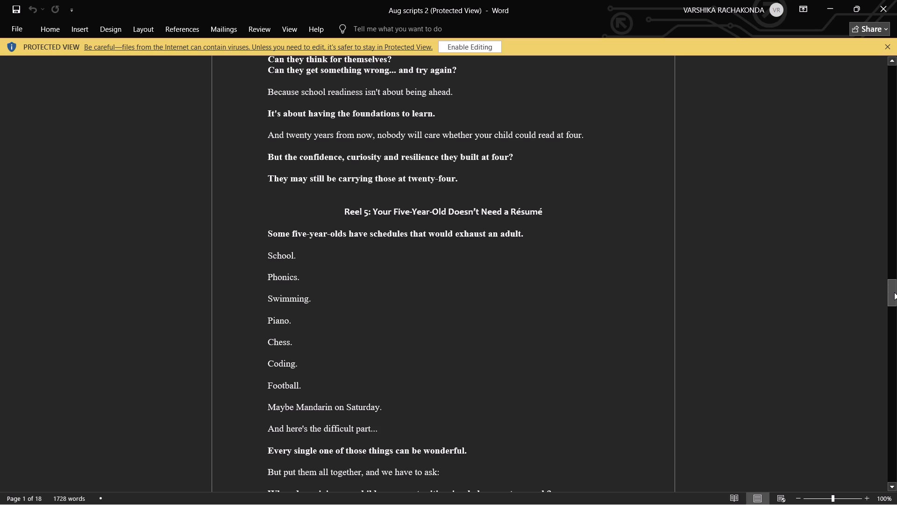
{"action": "scroll", "coordinate": [511, 324], "scroll_direction": "down", "scroll_amount": 10}
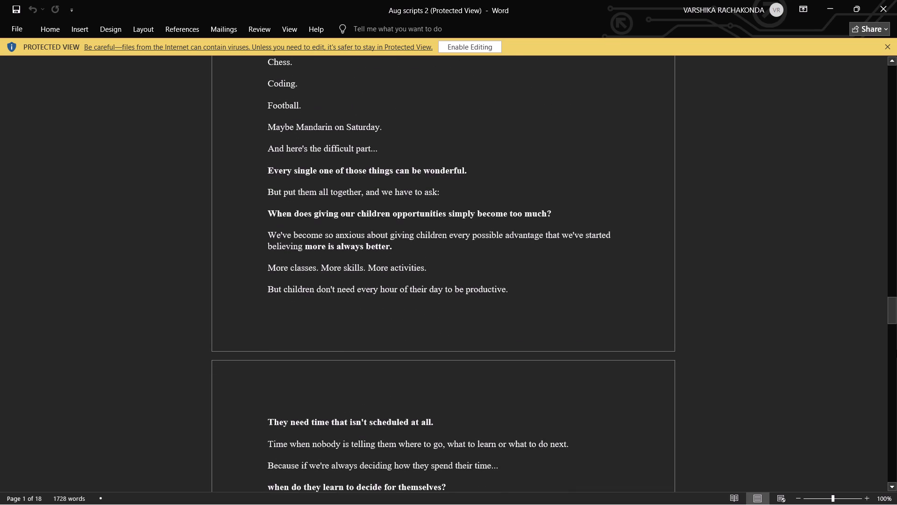
{"action": "left_click_drag", "start_coordinate": [896, 311], "coordinate": [896, 349]}
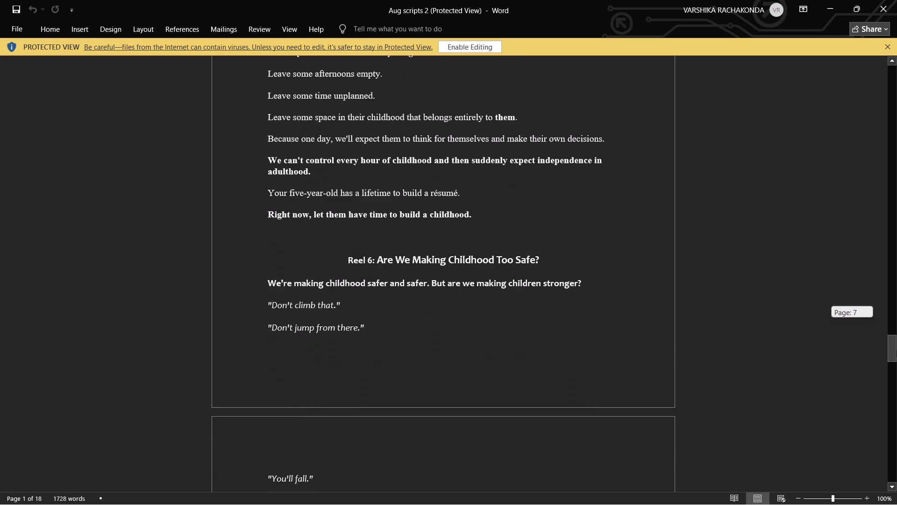
{"action": "left_click_drag", "start_coordinate": [896, 349], "coordinate": [896, 359]}
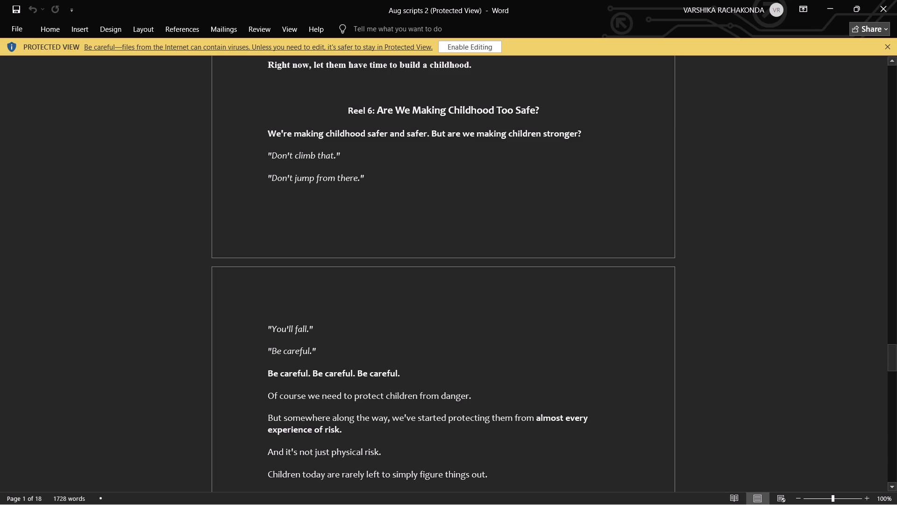
{"action": "left_click_drag", "start_coordinate": [896, 360], "coordinate": [895, 391]}
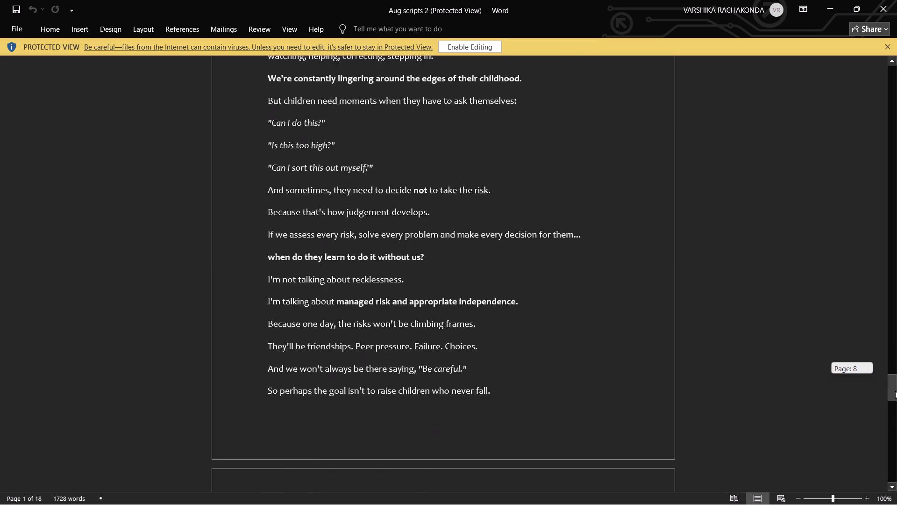
{"action": "left_click_drag", "start_coordinate": [895, 391], "coordinate": [896, 419]}
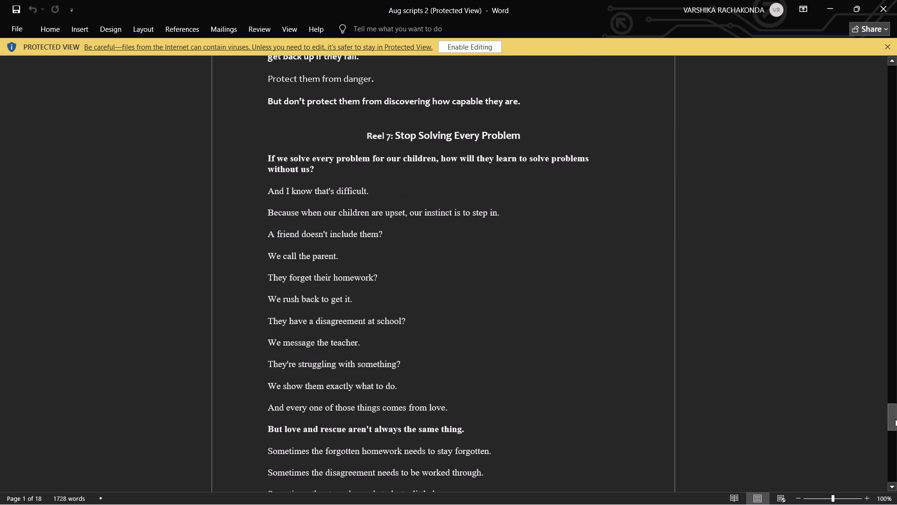
Return to the start of the document and review the scripts in order from Reel 1 to the Reel 5 heading.
{"action": "scroll", "coordinate": [515, 377], "scroll_direction": "up", "scroll_amount": 5}
{"action": "left_click_drag", "start_coordinate": [896, 424], "coordinate": [896, 200]}
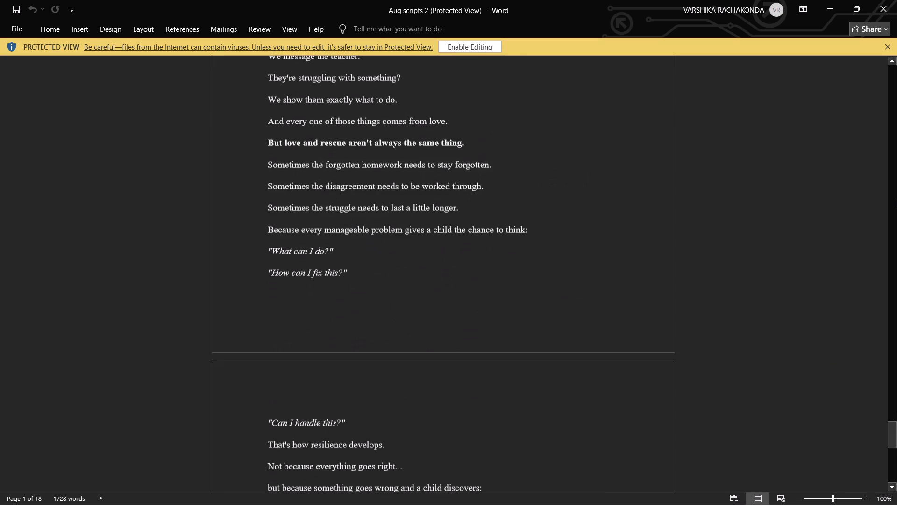
{"action": "left_click_drag", "start_coordinate": [896, 200], "coordinate": [896, 200]}
{"action": "left_click_drag", "start_coordinate": [896, 438], "coordinate": [896, 83]}
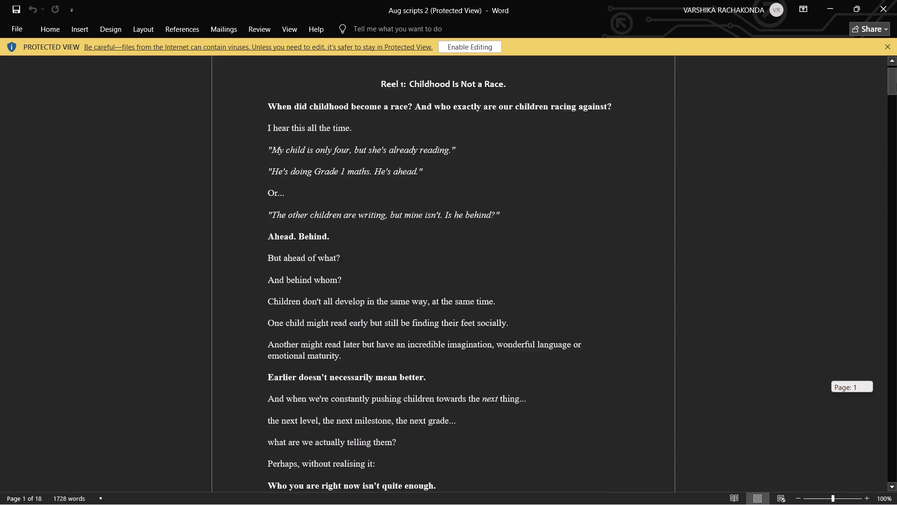
{"action": "left_click_drag", "start_coordinate": [896, 83], "coordinate": [896, 133]}
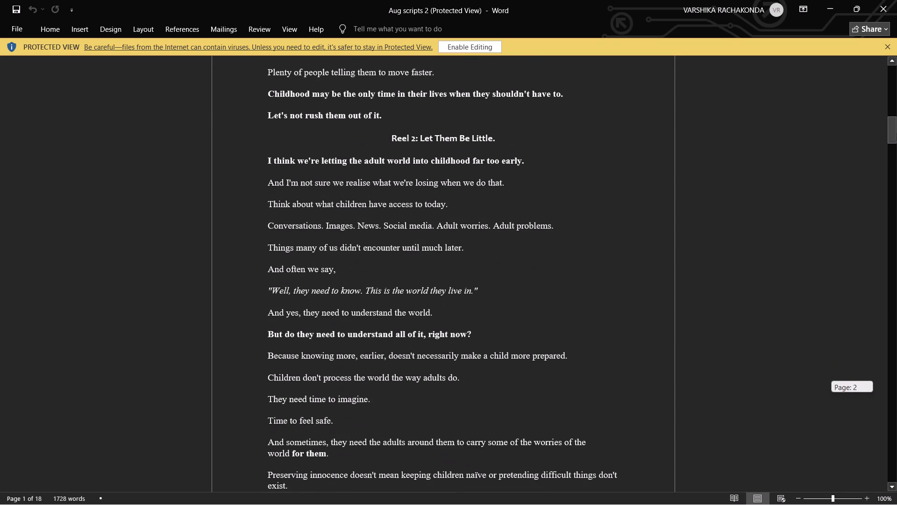
{"action": "left_click_drag", "start_coordinate": [896, 133], "coordinate": [894, 168]}
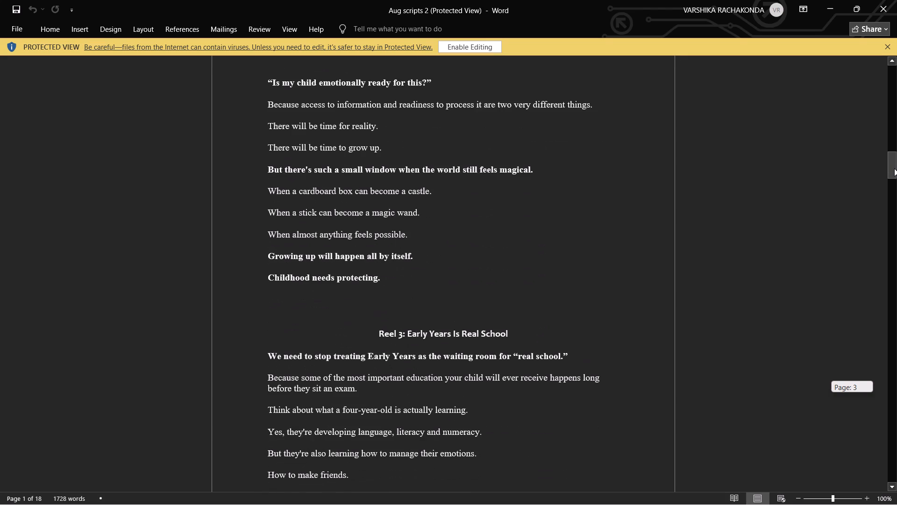
{"action": "left_click_drag", "start_coordinate": [894, 168], "coordinate": [889, 218]}
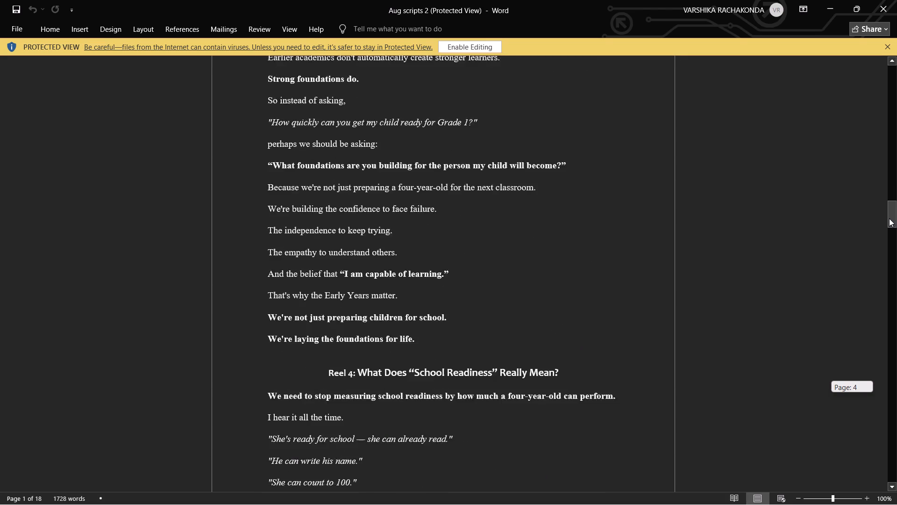
{"action": "left_click_drag", "start_coordinate": [889, 218], "coordinate": [896, 281]}
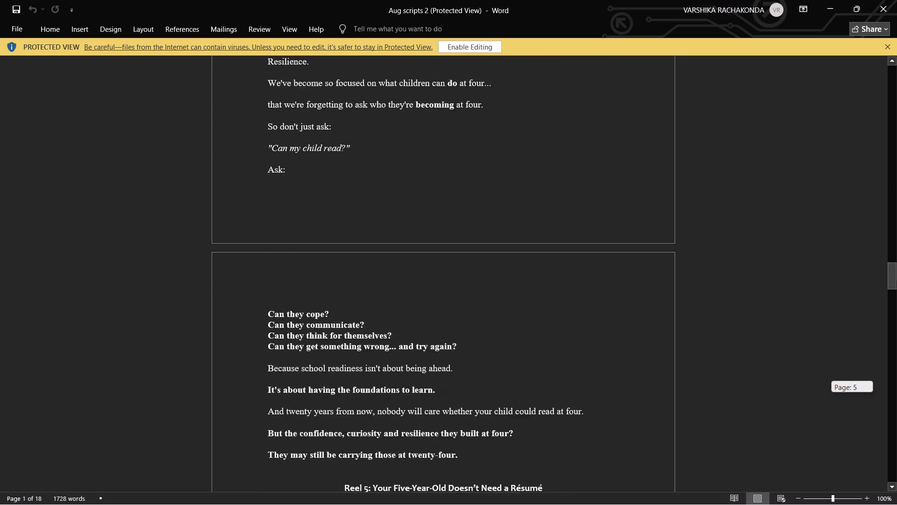
Examine the Reel 5 script "Your Five-Year-Old Doesn't Need a Résumé" through to the opening of Reel 6.
{"action": "left_click_drag", "start_coordinate": [896, 281], "coordinate": [896, 289]}
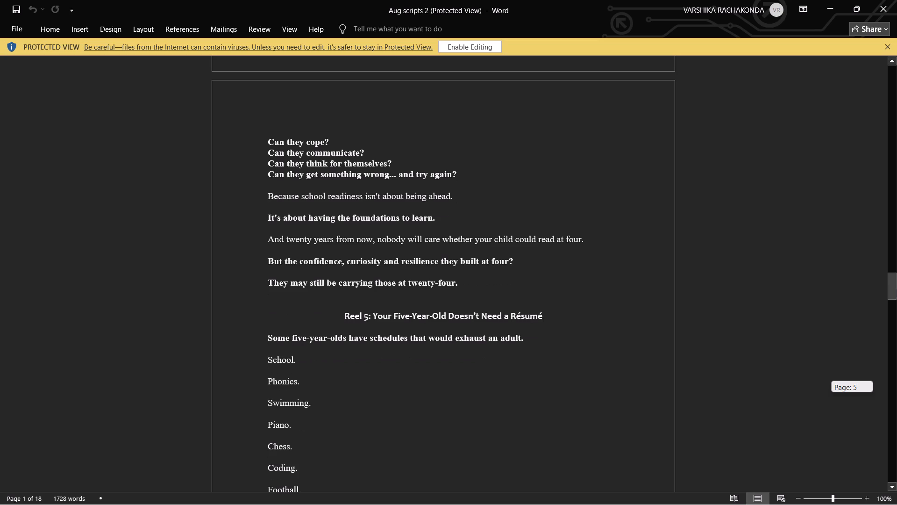
{"action": "left_click_drag", "start_coordinate": [896, 289], "coordinate": [895, 328]}
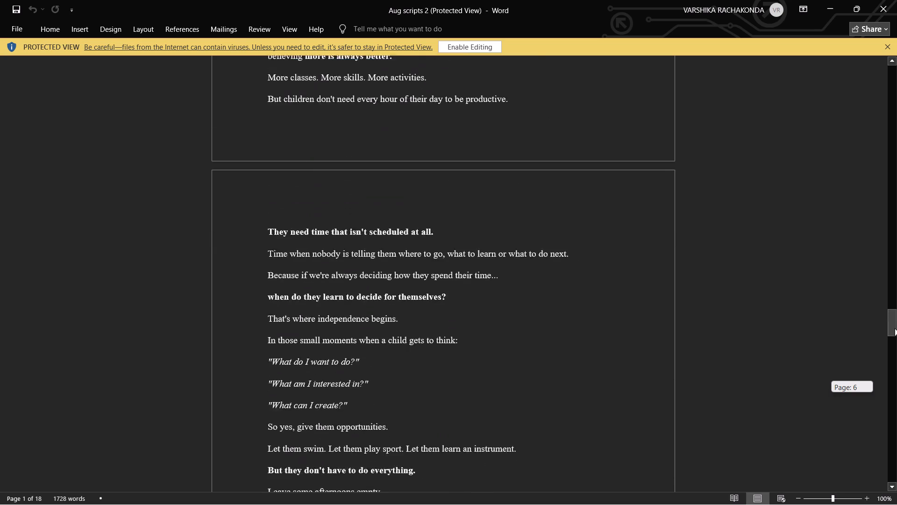
{"action": "left_click_drag", "start_coordinate": [895, 328], "coordinate": [891, 343]}
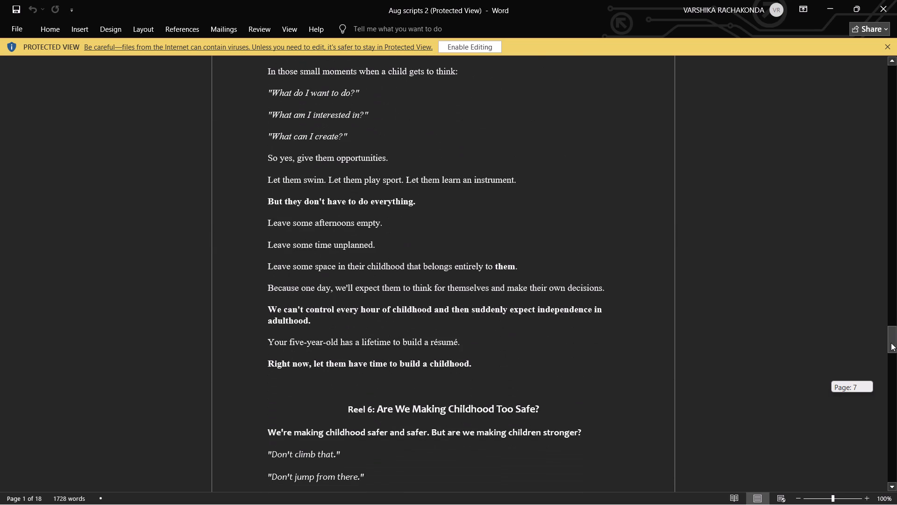
{"action": "left_click_drag", "start_coordinate": [891, 343], "coordinate": [889, 346]}
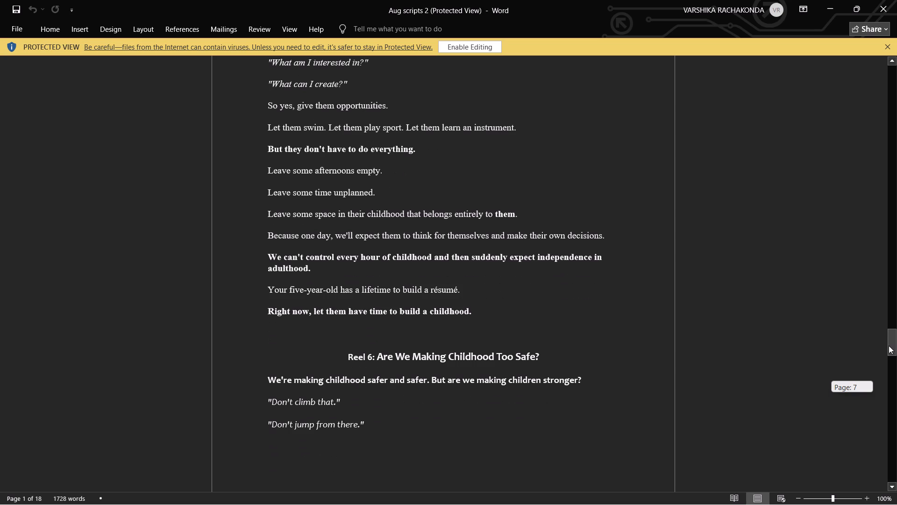
{"action": "left_click_drag", "start_coordinate": [889, 346], "coordinate": [887, 347]}
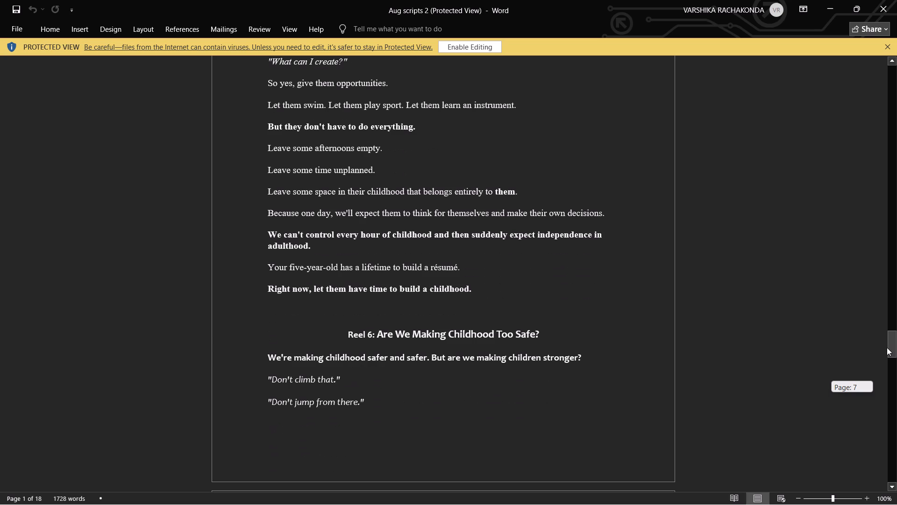
{"action": "left_click_drag", "start_coordinate": [887, 347], "coordinate": [891, 333]}
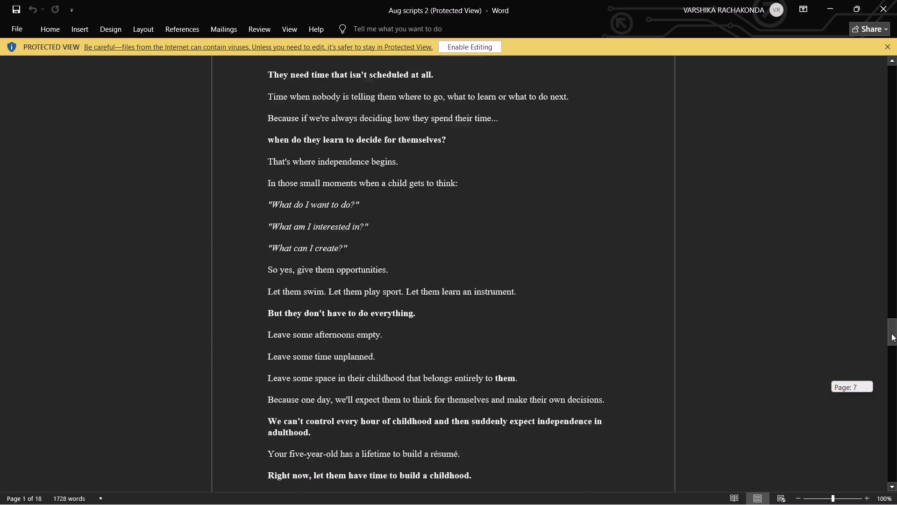
{"action": "left_click_drag", "start_coordinate": [891, 333], "coordinate": [896, 296]}
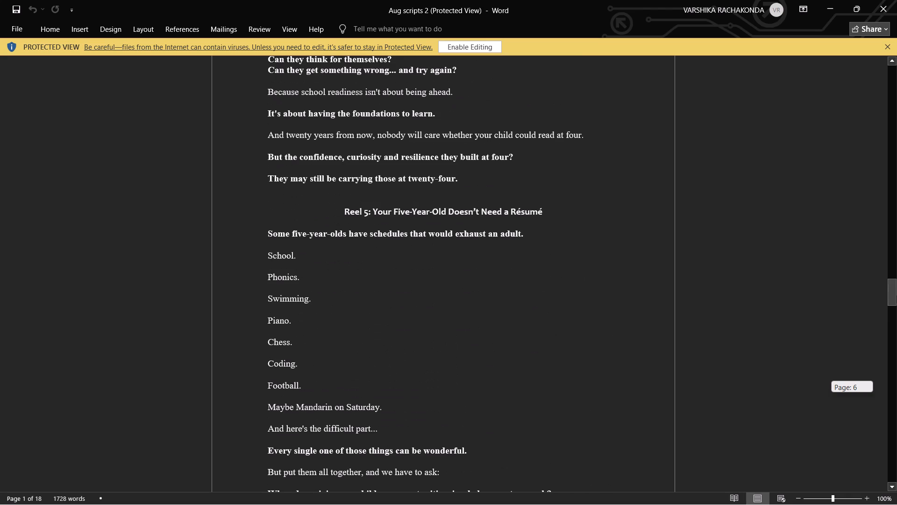
{"action": "left_click_drag", "start_coordinate": [896, 296], "coordinate": [895, 325]}
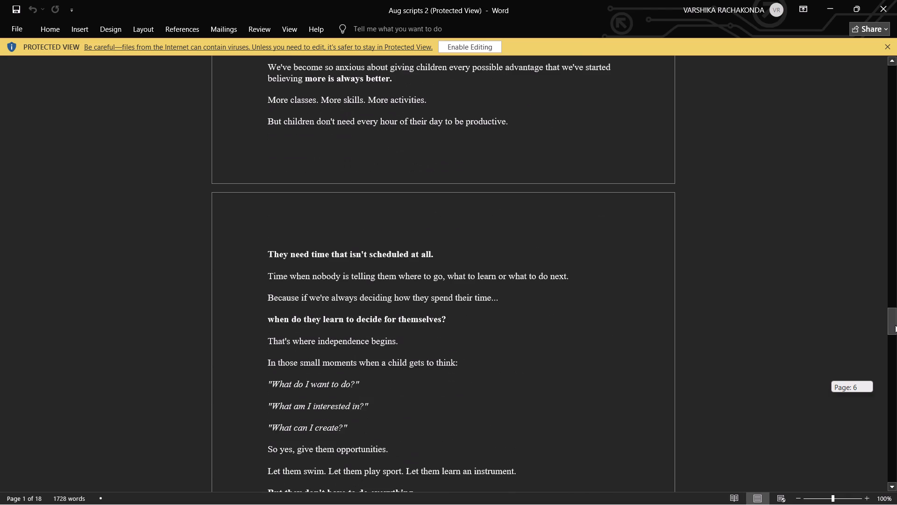
{"action": "left_click_drag", "start_coordinate": [895, 325], "coordinate": [891, 332]}
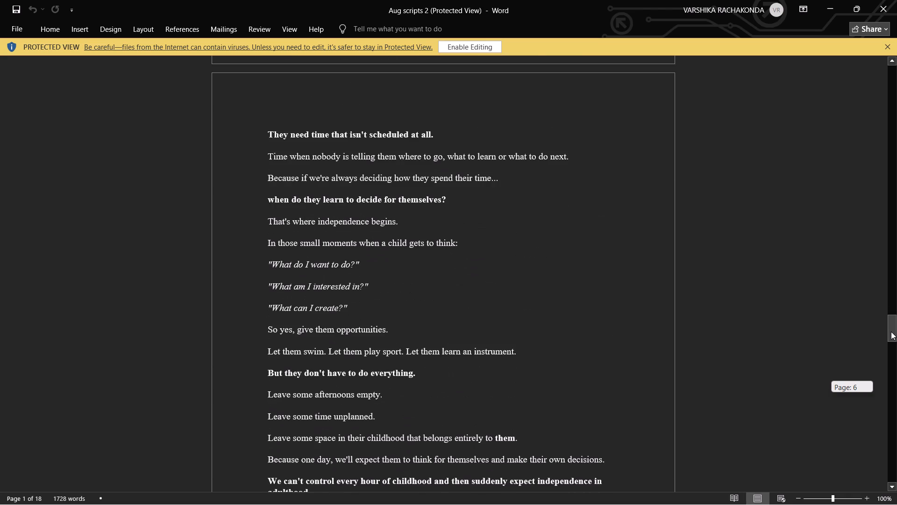
{"action": "left_click_drag", "start_coordinate": [891, 332], "coordinate": [879, 347]}
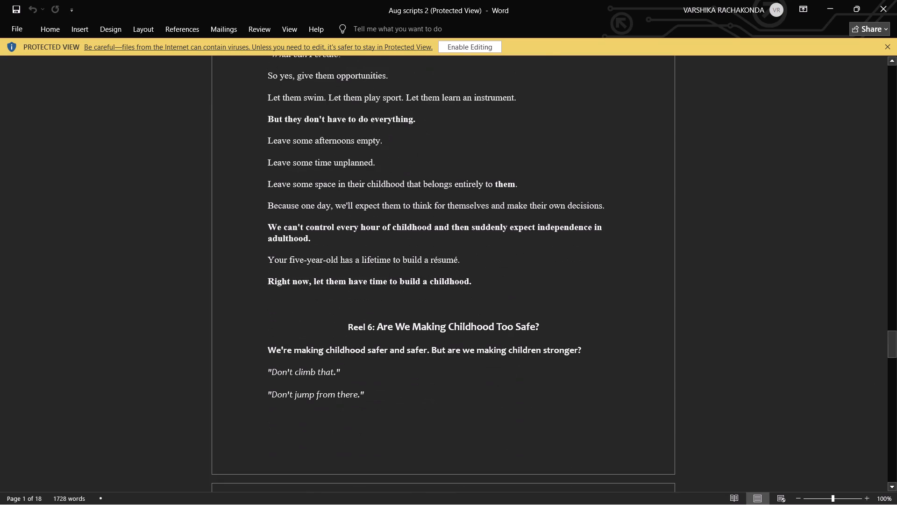
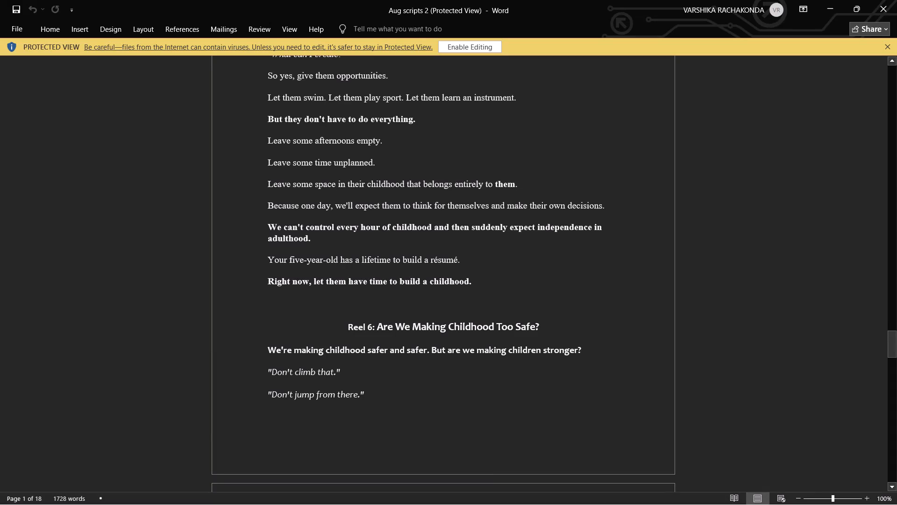
Examine the opening lines of the Reel 6 script "Are We Making Childhood Too Safe?".
{"action": "scroll", "coordinate": [670, 373], "scroll_direction": "down", "scroll_amount": 6}
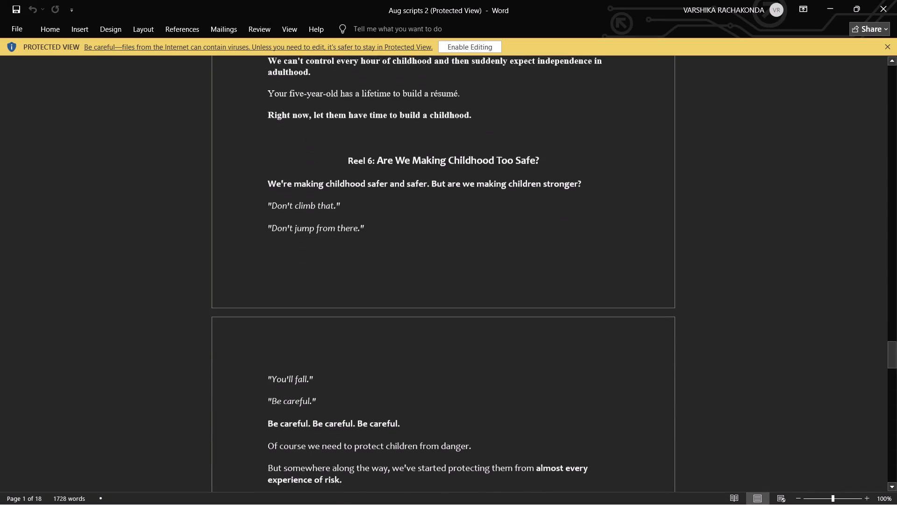
{"action": "scroll", "coordinate": [671, 373], "scroll_direction": "down", "scroll_amount": 2}
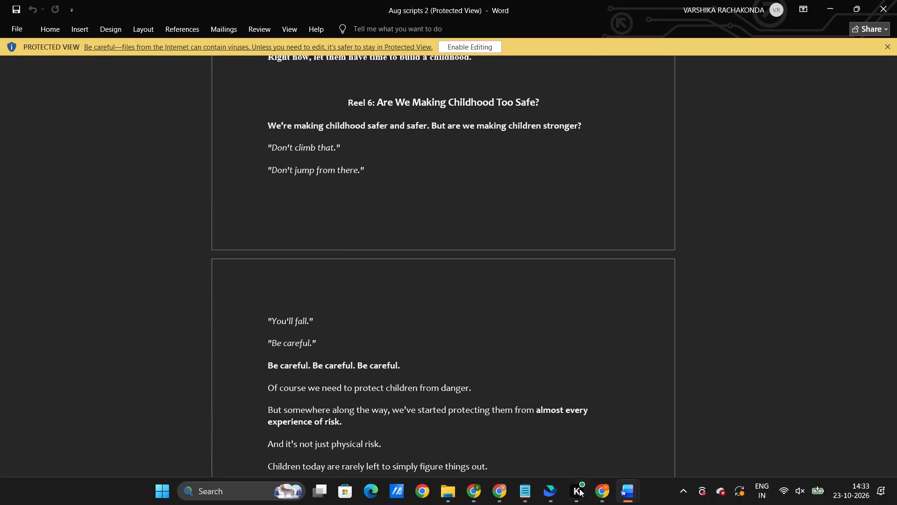
Switch to Google Drive in Chrome and open the Nuwaira_Shoot_31Aug2026 folder from the items shared with you.
{"action": "left_click", "coordinate": [471, 488]}
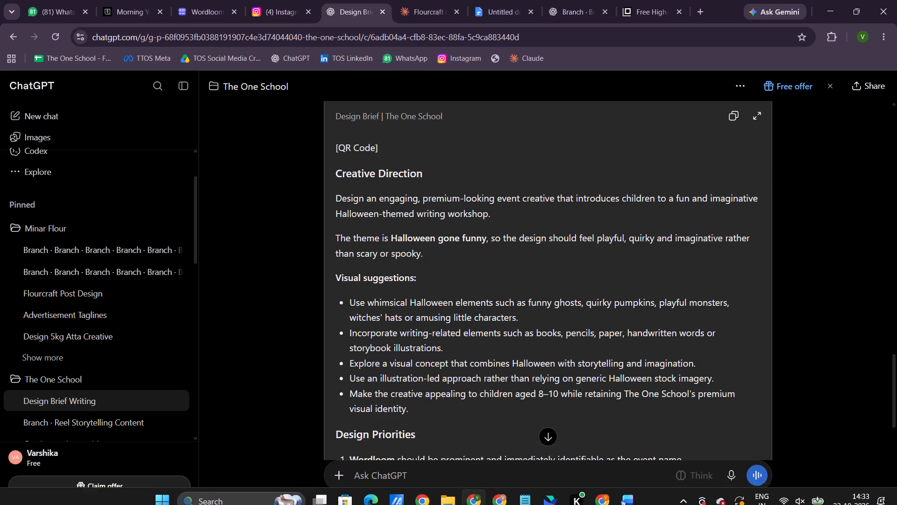
{"action": "left_click", "coordinate": [603, 502]}
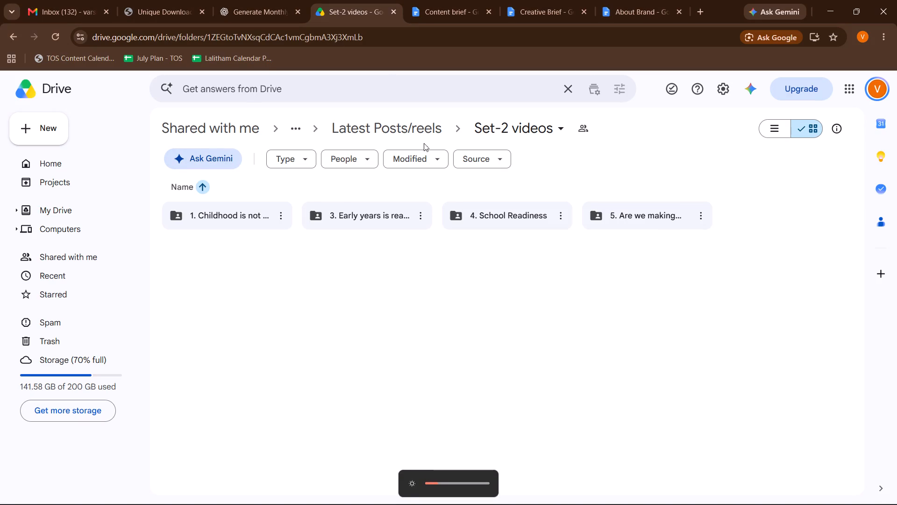
{"action": "double_click", "coordinate": [96, 255]}
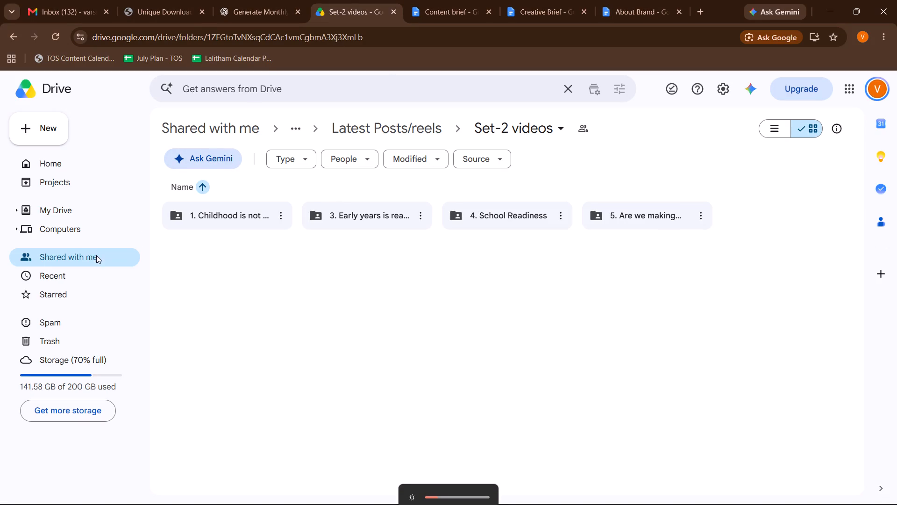
{"action": "left_click", "coordinate": [386, 87]}
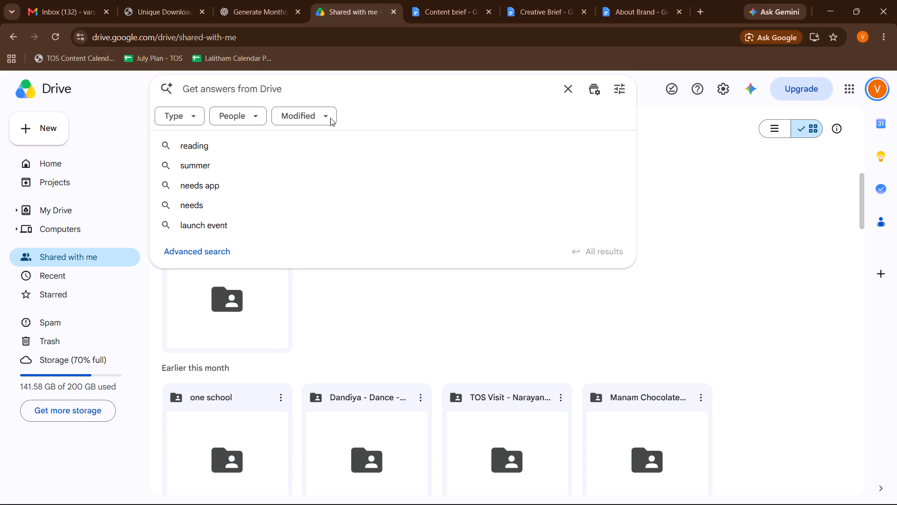
{"action": "left_click", "coordinate": [88, 208]}
{"action": "left_click", "coordinate": [75, 259]}
{"action": "scroll", "coordinate": [485, 312], "scroll_direction": "down", "scroll_amount": 2}
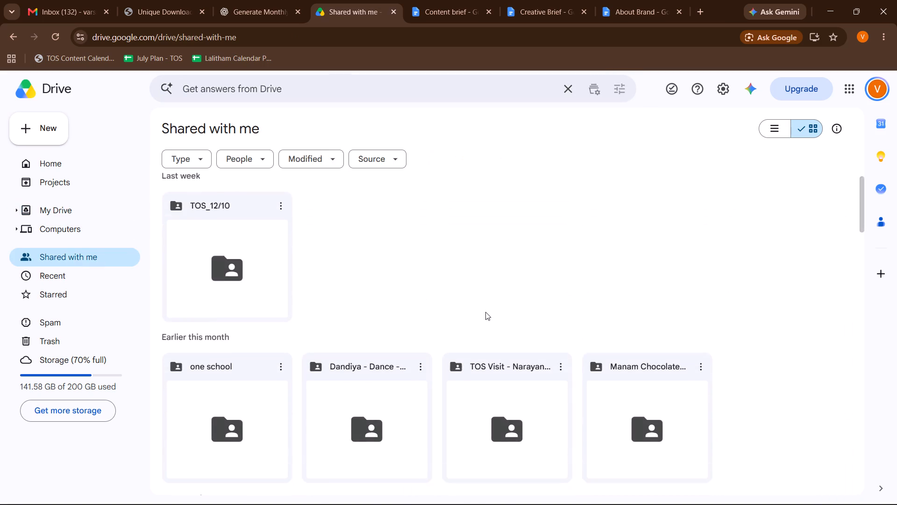
{"action": "scroll", "coordinate": [485, 312], "scroll_direction": "down", "scroll_amount": 6}
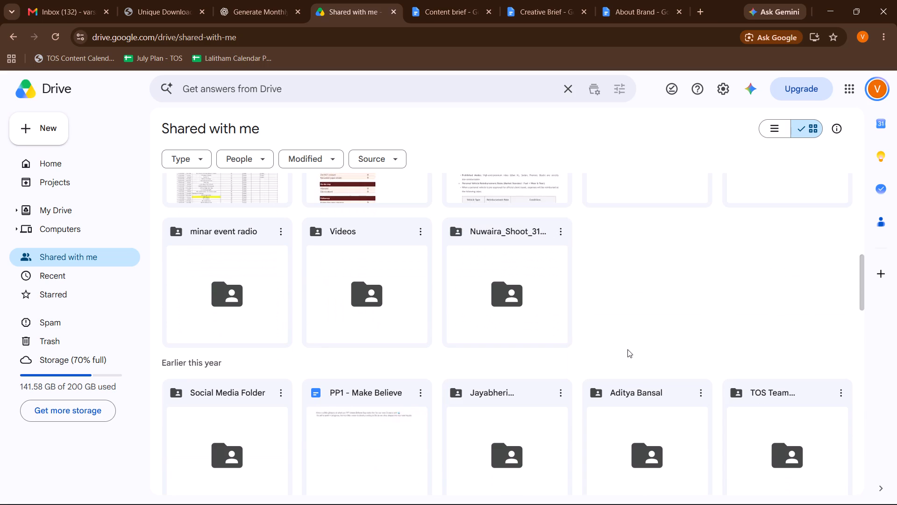
{"action": "double_click", "coordinate": [544, 323]}
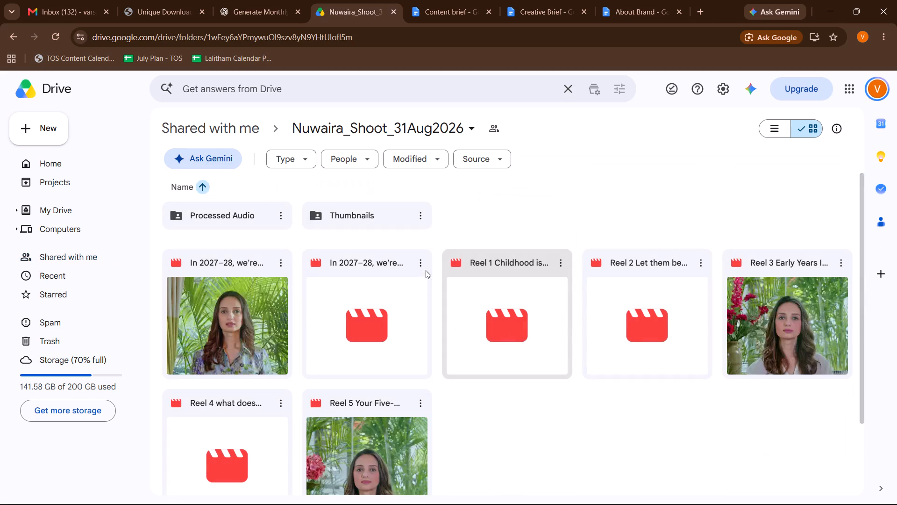
Review the reel videos in the shoot folder and the files in its Processed Audio subfolder.
{"action": "scroll", "coordinate": [472, 216], "scroll_direction": "down", "scroll_amount": 1}
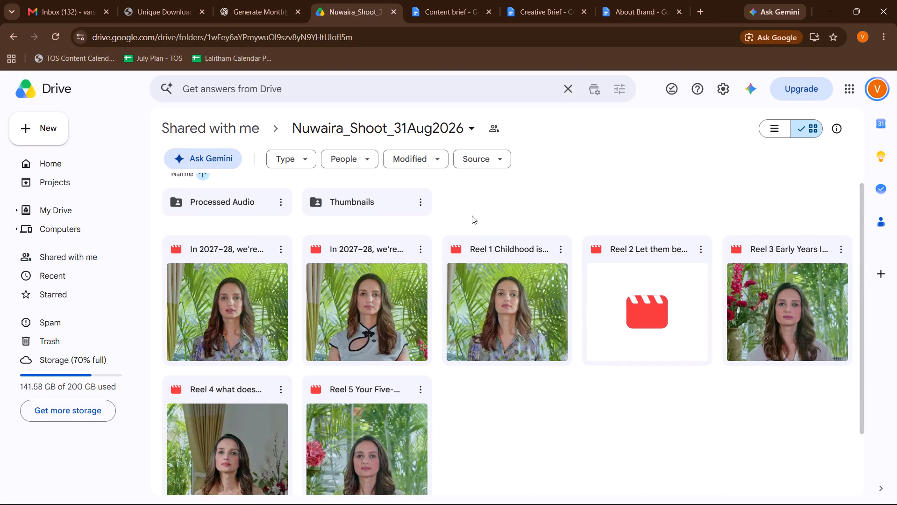
{"action": "scroll", "coordinate": [477, 392], "scroll_direction": "up", "scroll_amount": 1}
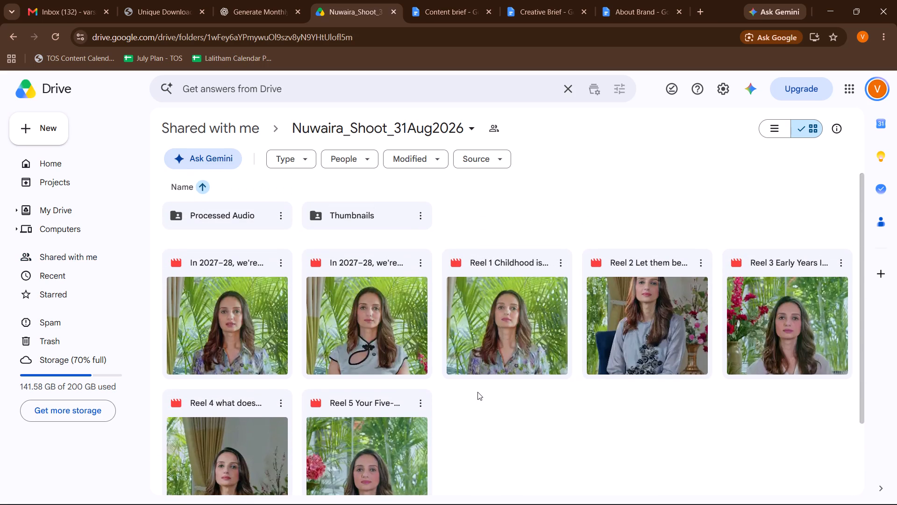
{"action": "double_click", "coordinate": [247, 223]}
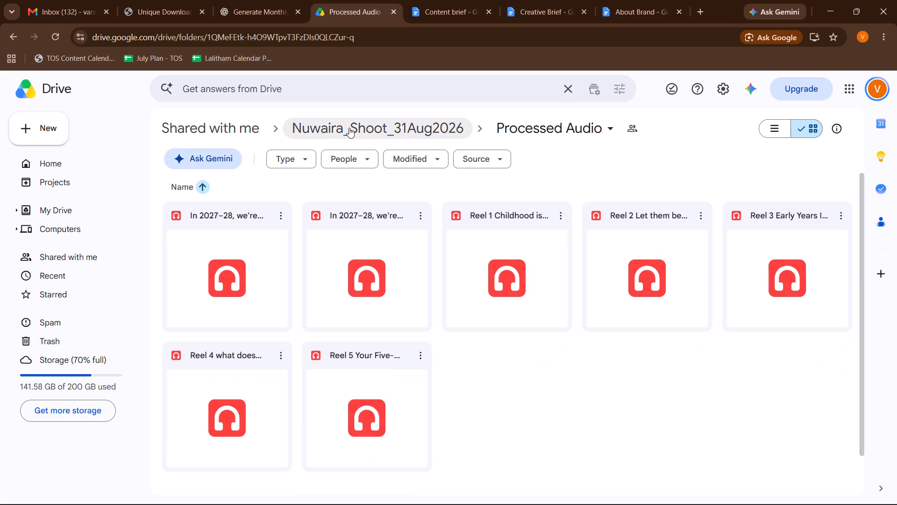
{"action": "left_click", "coordinate": [349, 128]}
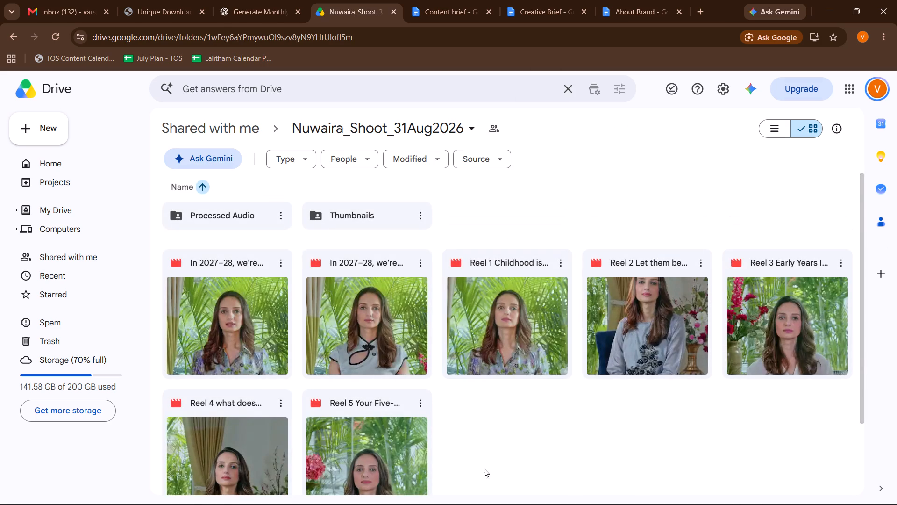
{"action": "scroll", "coordinate": [487, 446], "scroll_direction": "down", "scroll_amount": 1}
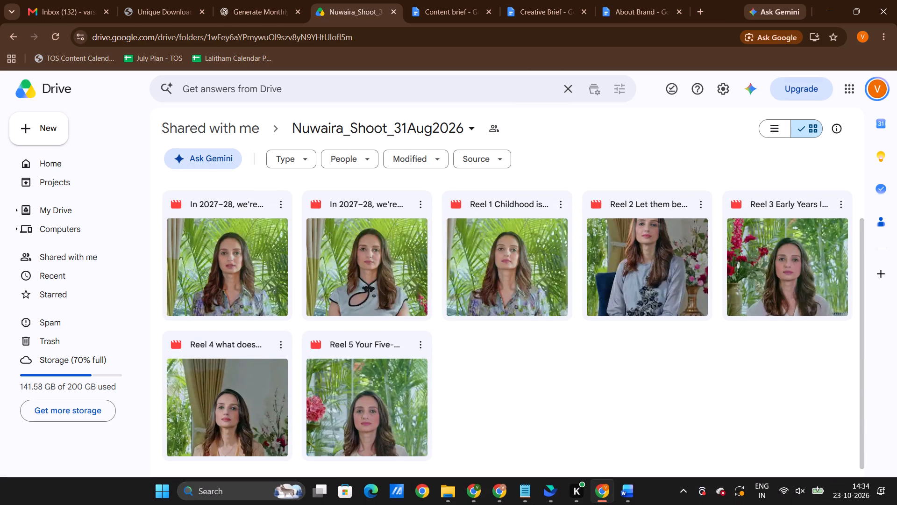
Switch to Lark and send Siddharth the drafted message that all Nuwaira ma'am reels from set-2 (5 reels) are done.
{"action": "left_click", "coordinate": [547, 498]}
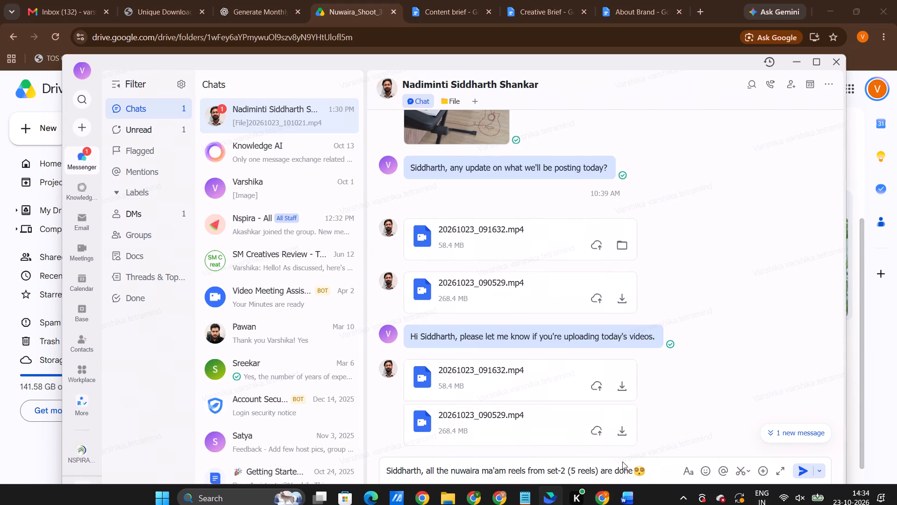
{"action": "left_click", "coordinate": [649, 471]}
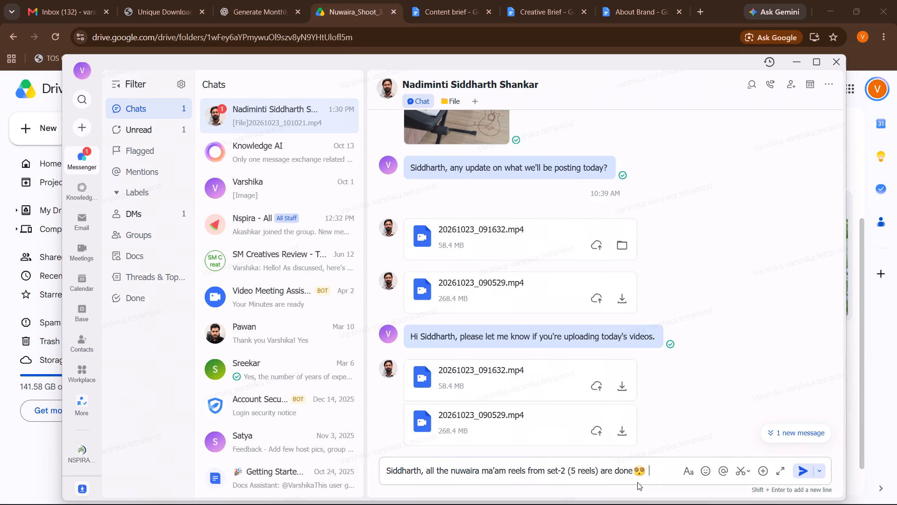
{"action": "left_click", "coordinate": [807, 467]}
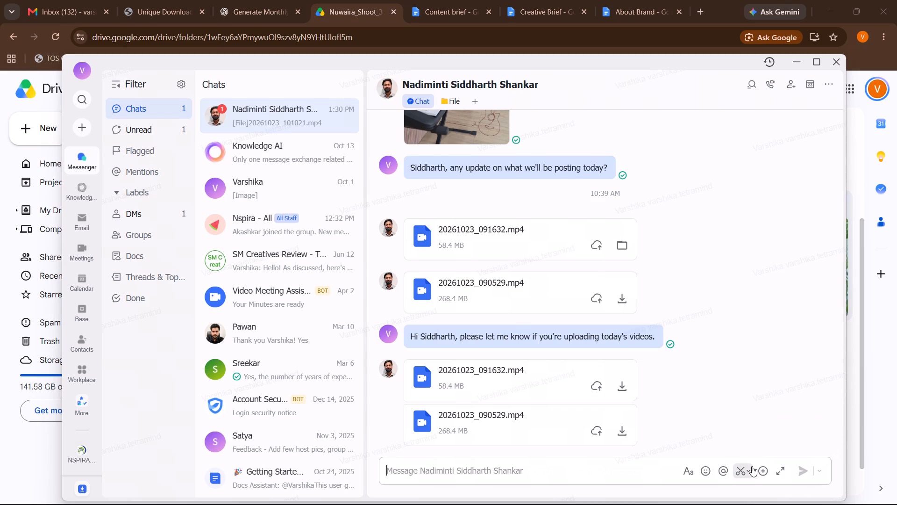
{"action": "scroll", "coordinate": [621, 343], "scroll_direction": "down", "scroll_amount": 2}
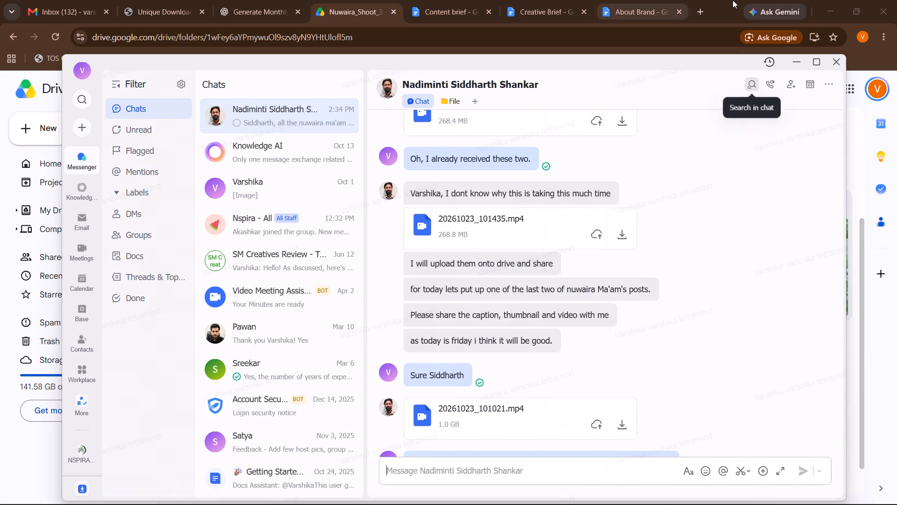
Copy the sharing link of the Nuwaira_Shoot_31Aug2026 Drive folder and send it to Siddharth in Lark.
{"action": "left_click", "coordinate": [710, 0]}
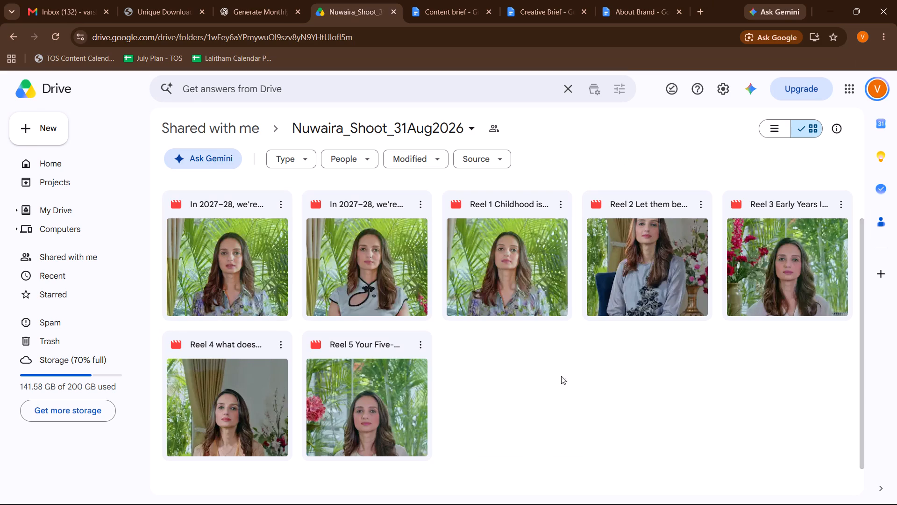
{"action": "left_click", "coordinate": [582, 390]}
{"action": "left_click", "coordinate": [491, 129]}
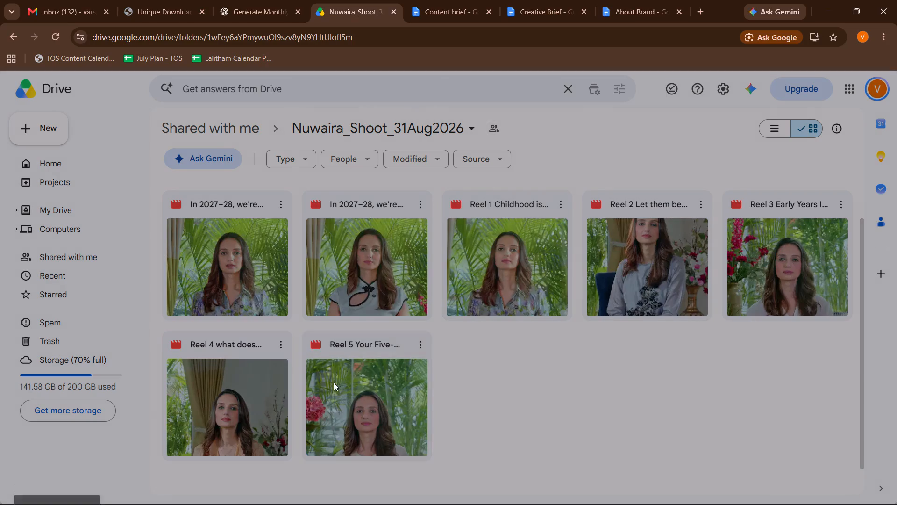
{"action": "left_click", "coordinate": [344, 440]}
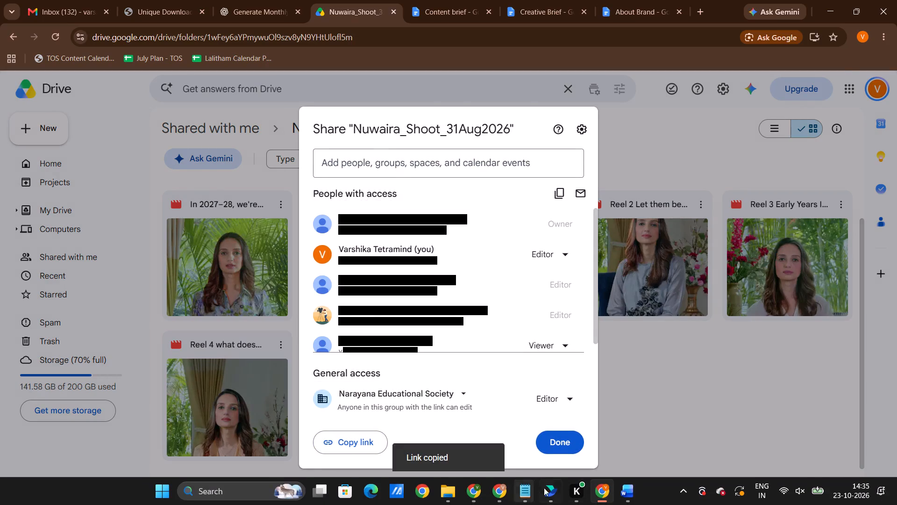
{"action": "left_click", "coordinate": [547, 485]}
{"action": "key", "text": "ctrl+v"}
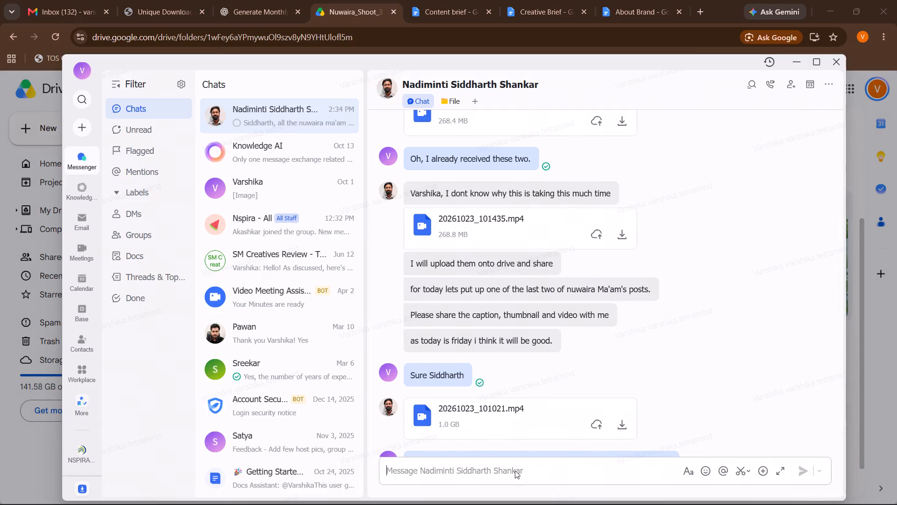
{"action": "key", "text": "Return"}
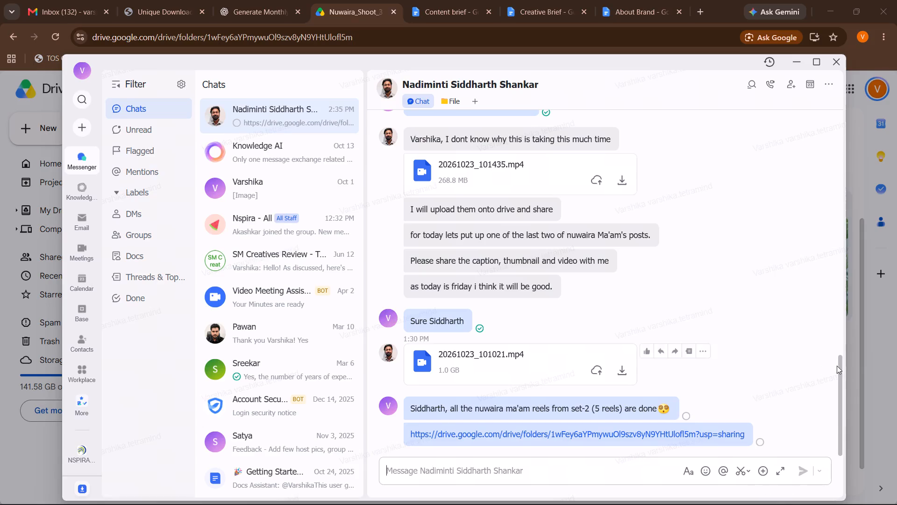
{"action": "left_click", "coordinate": [858, 362]}
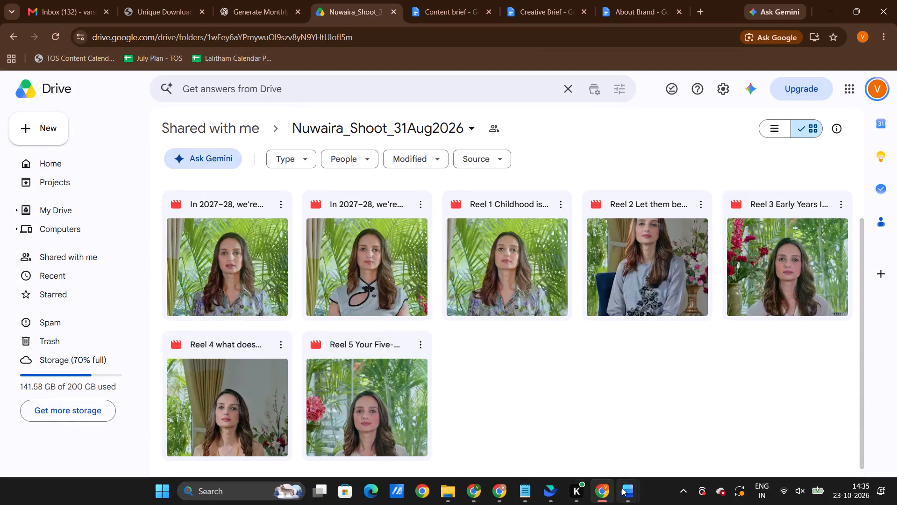
Return to "Aug scripts 2" in Word and examine the Reel 6 script through to the Reel 7 opening, then back to its heading.
{"action": "left_click", "coordinate": [633, 485]}
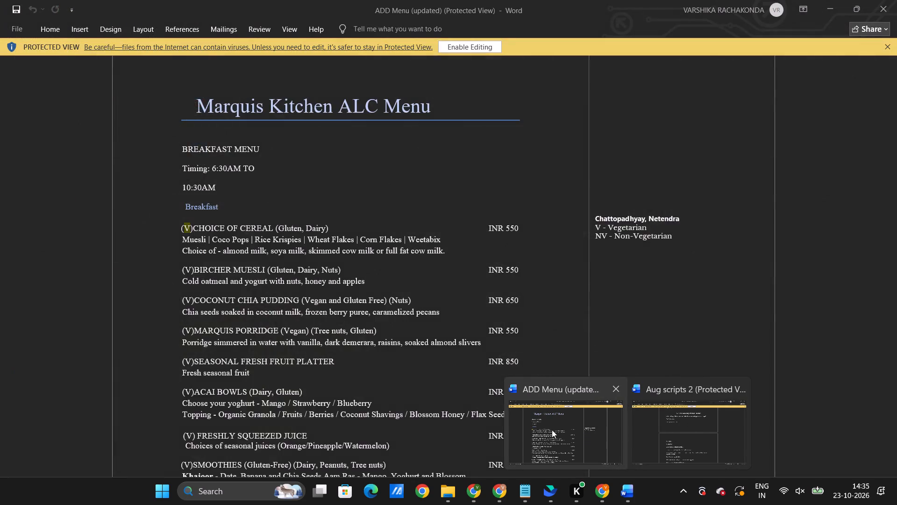
{"action": "left_click", "coordinate": [705, 429]}
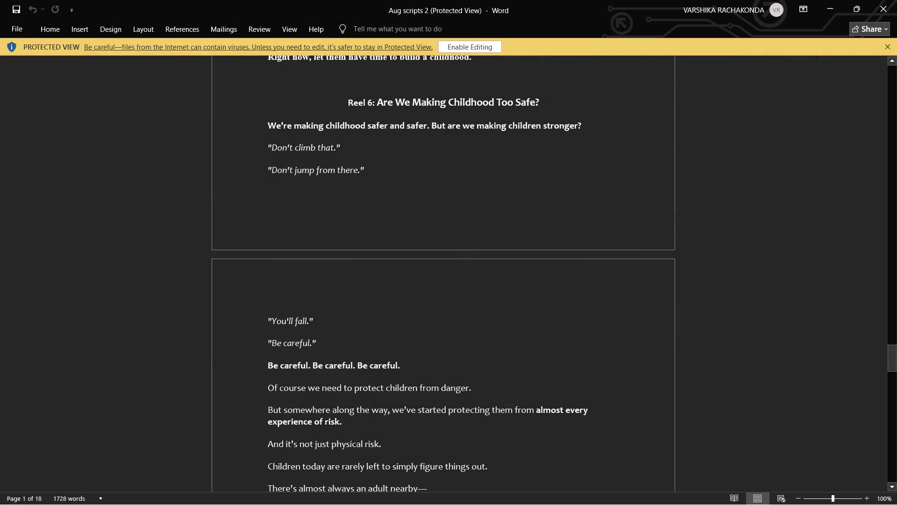
{"action": "scroll", "coordinate": [456, 373], "scroll_direction": "up", "scroll_amount": 6}
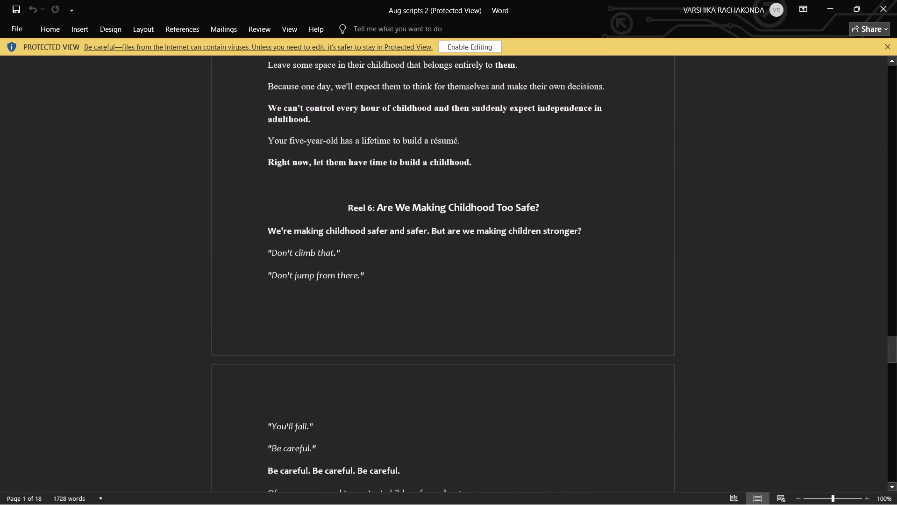
{"action": "scroll", "coordinate": [456, 373], "scroll_direction": "down", "scroll_amount": 18}
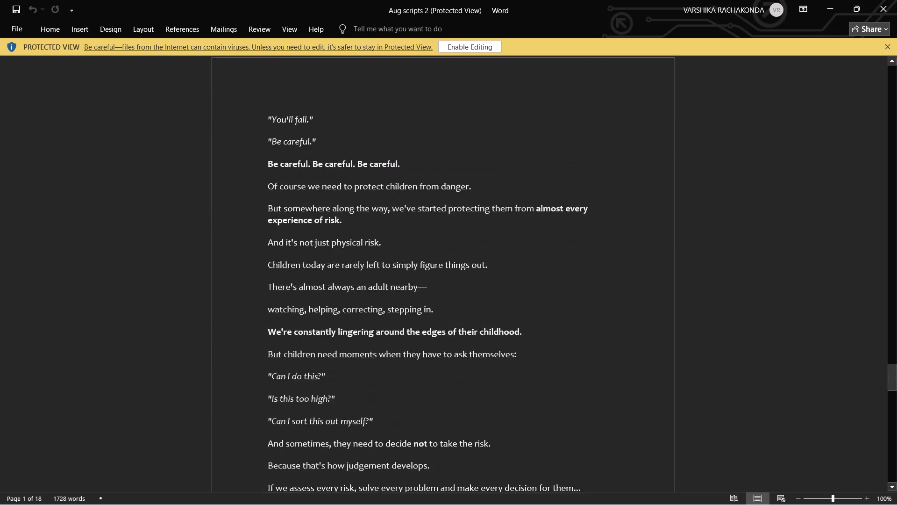
{"action": "scroll", "coordinate": [456, 373], "scroll_direction": "down", "scroll_amount": 5}
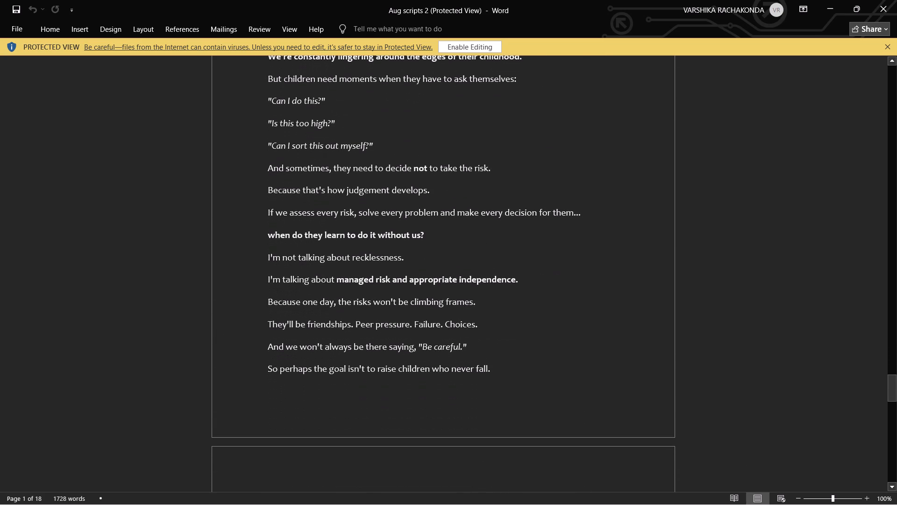
{"action": "scroll", "coordinate": [456, 373], "scroll_direction": "down", "scroll_amount": 10}
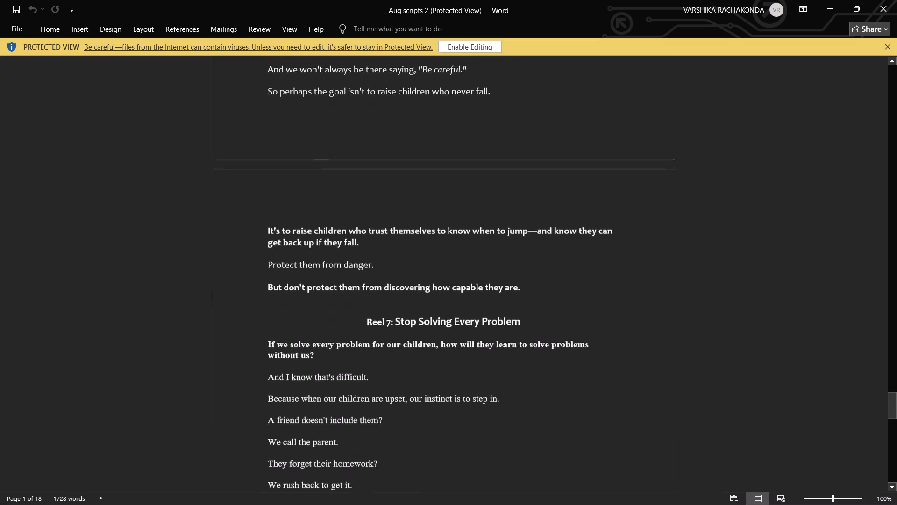
{"action": "scroll", "coordinate": [456, 373], "scroll_direction": "up", "scroll_amount": 17}
{"action": "scroll", "coordinate": [456, 373], "scroll_direction": "up", "scroll_amount": 6}
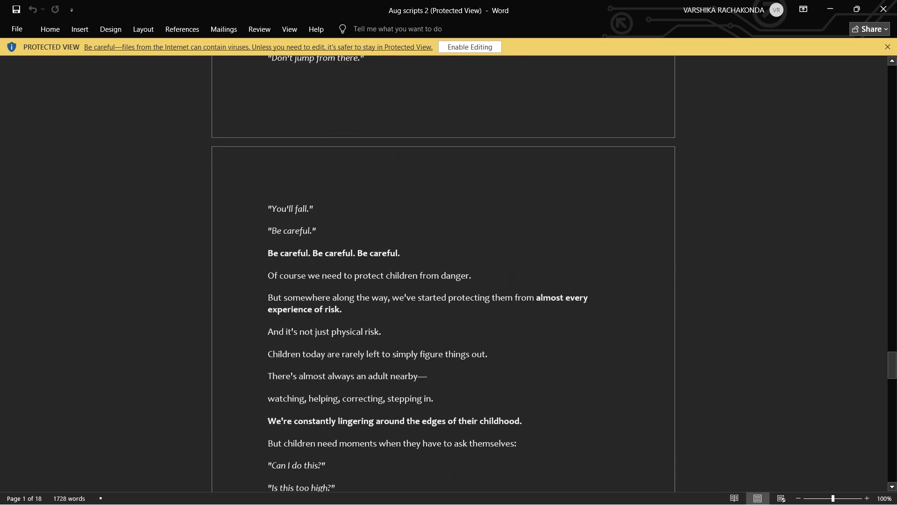
{"action": "scroll", "coordinate": [456, 373], "scroll_direction": "up", "scroll_amount": 10}
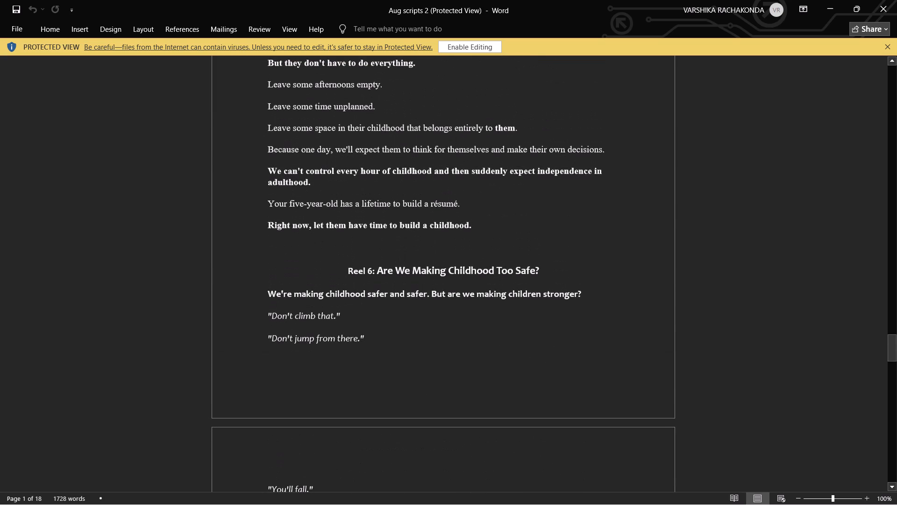
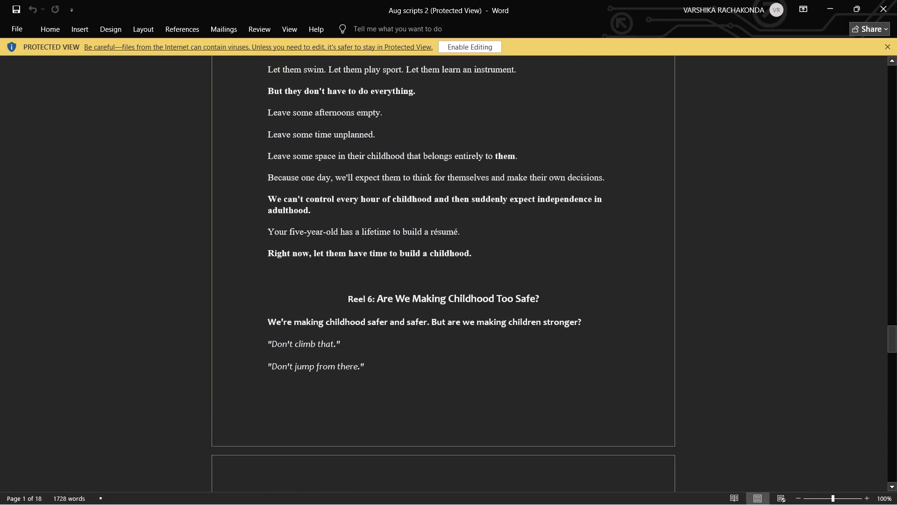
Examine the Reel 5, Reel 6 and Reel 7 scripts through to the document's end, returning to the Reel 6 script.
{"action": "left_click_drag", "start_coordinate": [896, 338], "coordinate": [896, 310]}
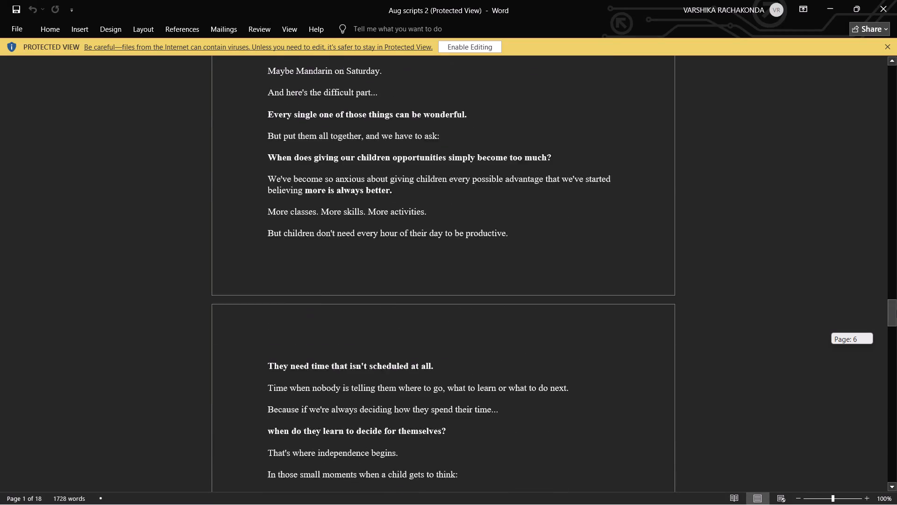
{"action": "left_click_drag", "start_coordinate": [896, 310], "coordinate": [896, 290]}
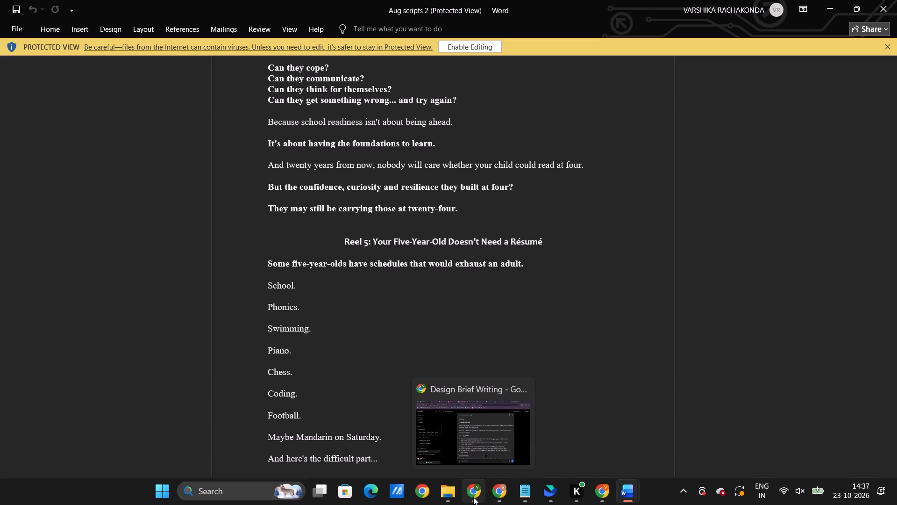
{"action": "scroll", "coordinate": [531, 389], "scroll_direction": "down", "scroll_amount": 4}
{"action": "scroll", "coordinate": [623, 343], "scroll_direction": "down", "scroll_amount": 9}
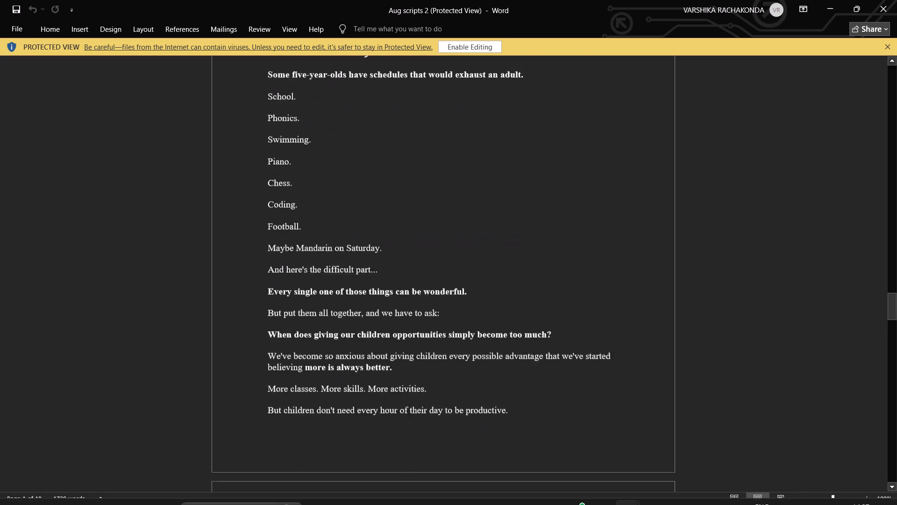
{"action": "scroll", "coordinate": [623, 344], "scroll_direction": "down", "scroll_amount": 5}
{"action": "left_click_drag", "start_coordinate": [896, 319], "coordinate": [896, 386]}
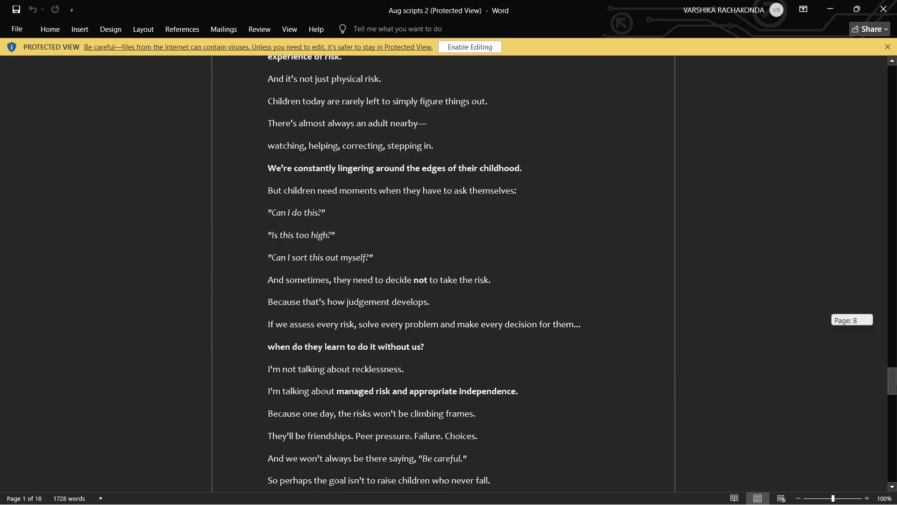
{"action": "left_click_drag", "start_coordinate": [896, 386], "coordinate": [896, 413]}
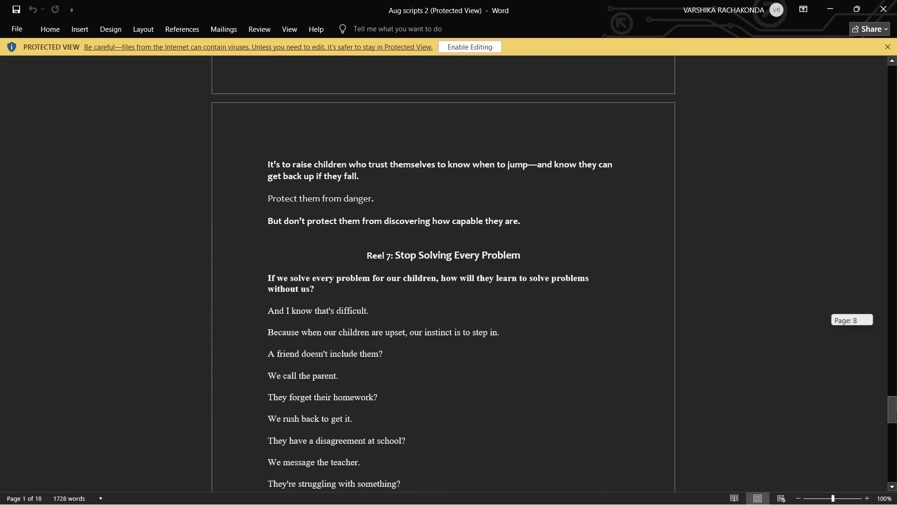
{"action": "left_click_drag", "start_coordinate": [896, 413], "coordinate": [896, 421]}
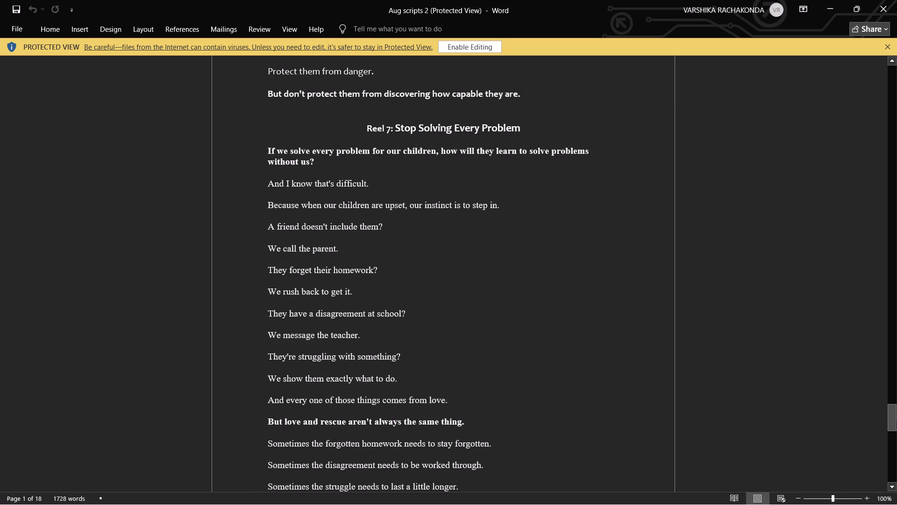
{"action": "left_click_drag", "start_coordinate": [896, 421], "coordinate": [893, 469]}
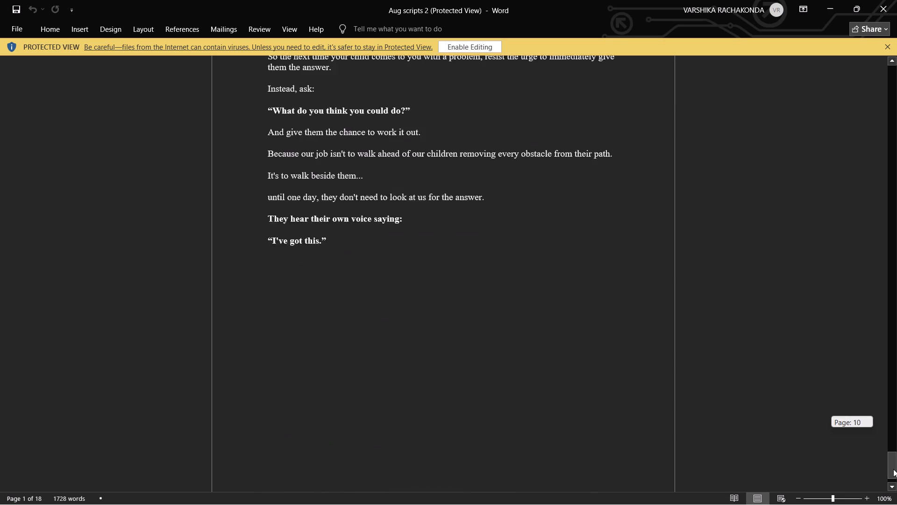
{"action": "left_click_drag", "start_coordinate": [893, 469], "coordinate": [896, 426]}
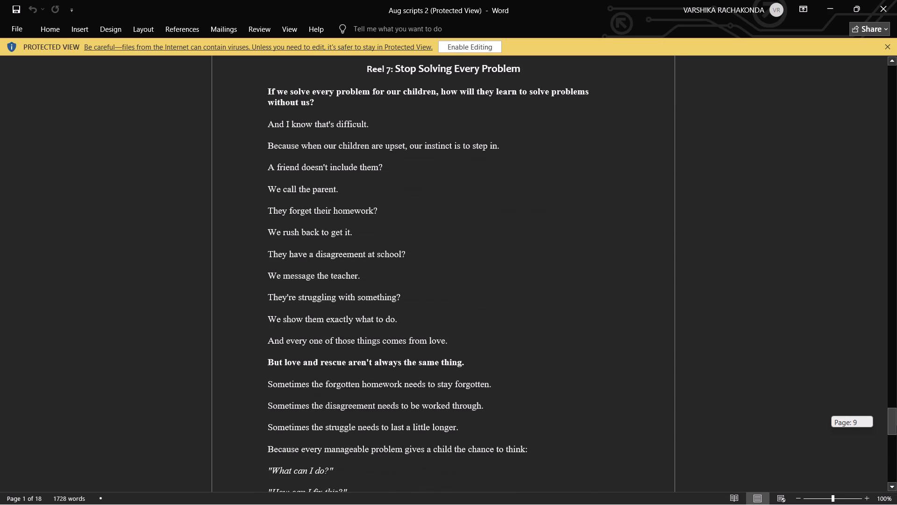
{"action": "left_click_drag", "start_coordinate": [896, 426], "coordinate": [896, 370]}
{"action": "left_click", "coordinate": [896, 368]}
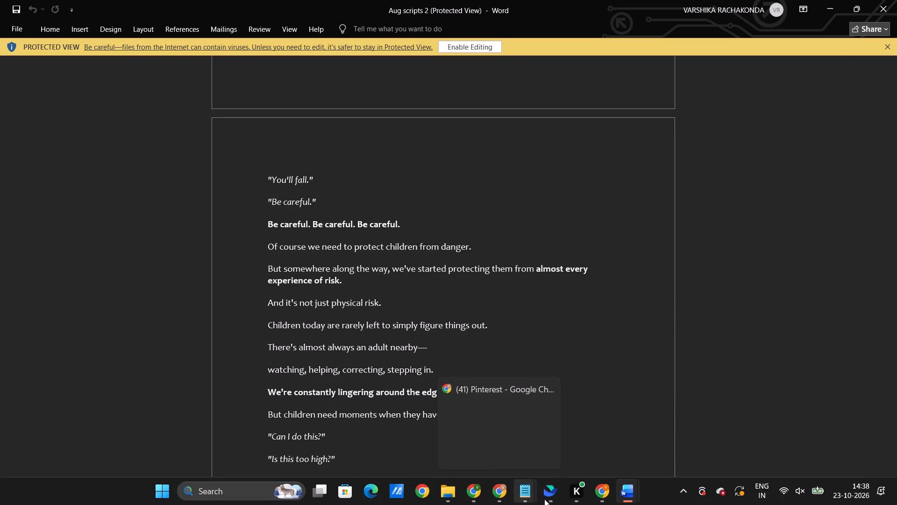
Switch to Lark to view the chat with Siddharth.
{"action": "left_click", "coordinate": [550, 500]}
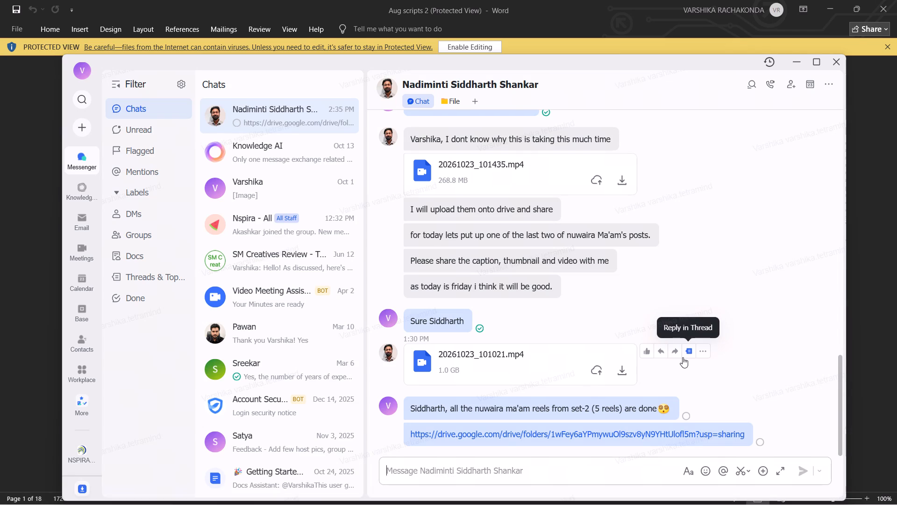
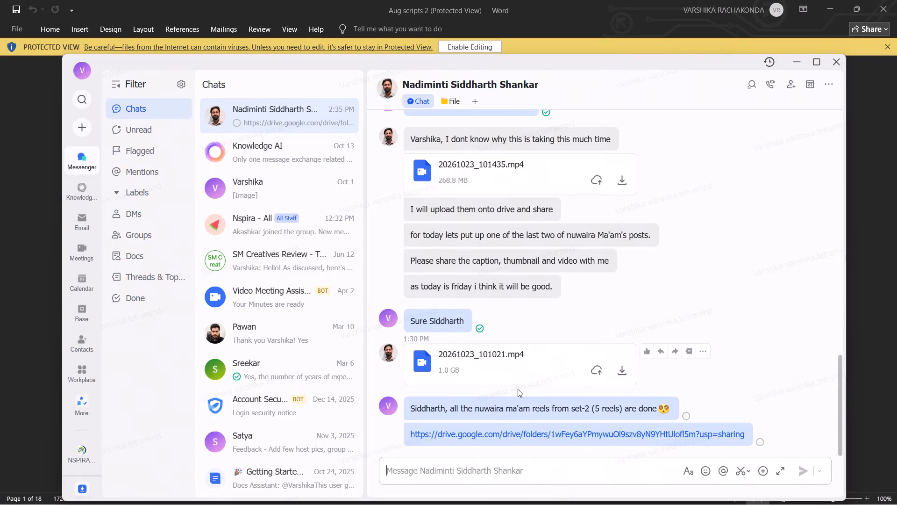
Compare the reel videos in the Nuwaira_Shoot_31Aug2026 Drive folder in Chrome with the Reel 5 and Reel 6 scripts in the Word document.
{"action": "left_click", "coordinate": [855, 410]}
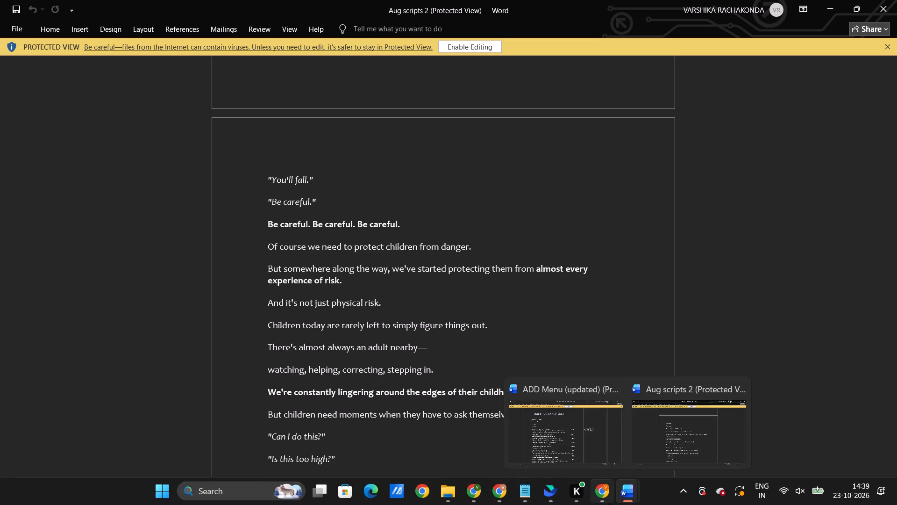
{"action": "left_click", "coordinate": [602, 504]}
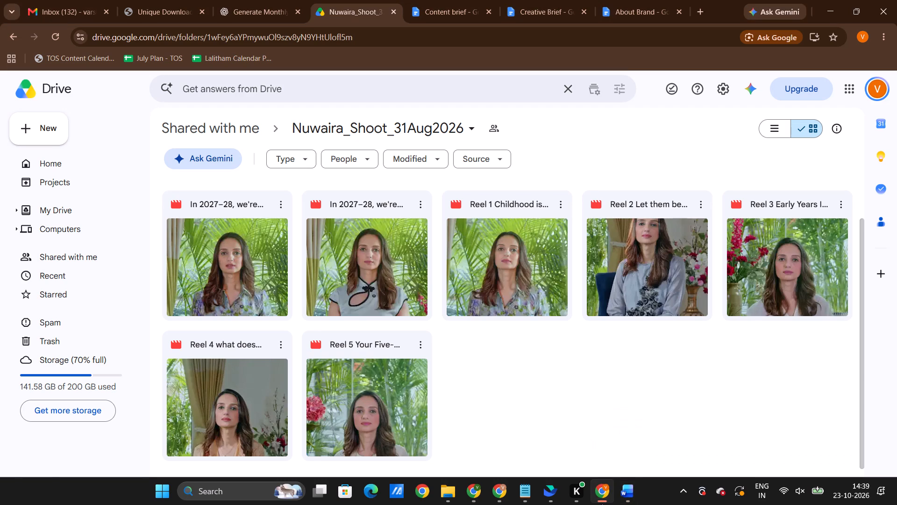
{"action": "left_click", "coordinate": [602, 504]}
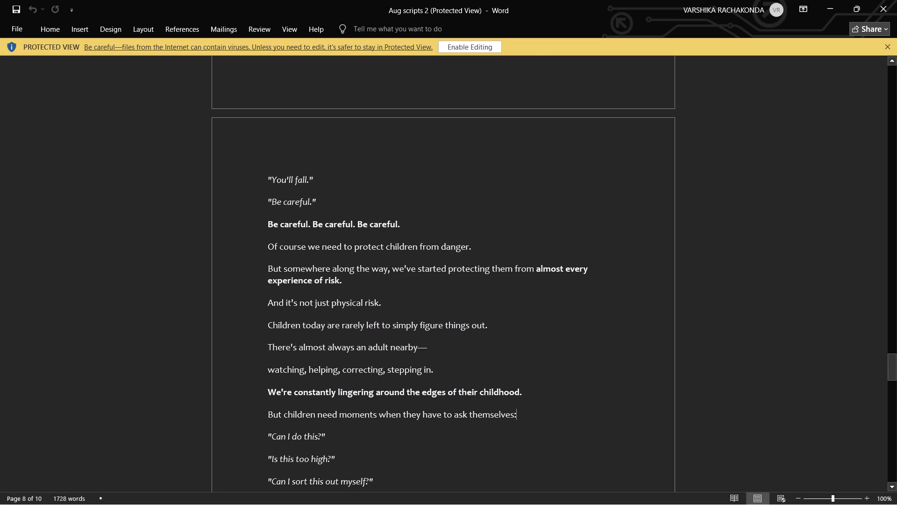
{"action": "scroll", "coordinate": [511, 313], "scroll_direction": "up", "scroll_amount": 3}
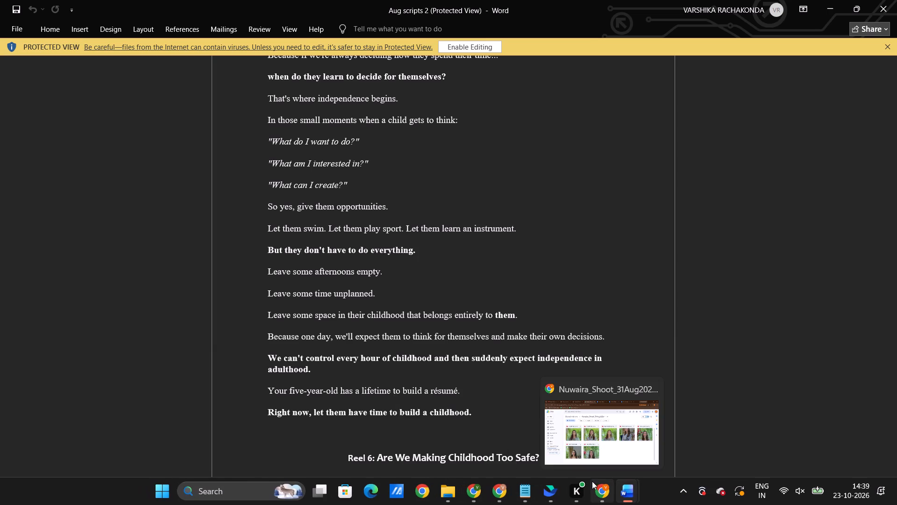
{"action": "left_click", "coordinate": [592, 481]}
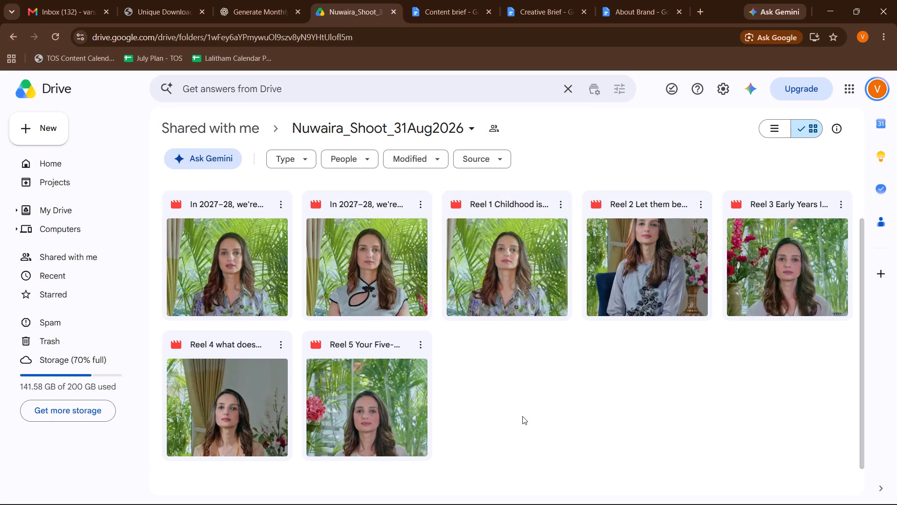
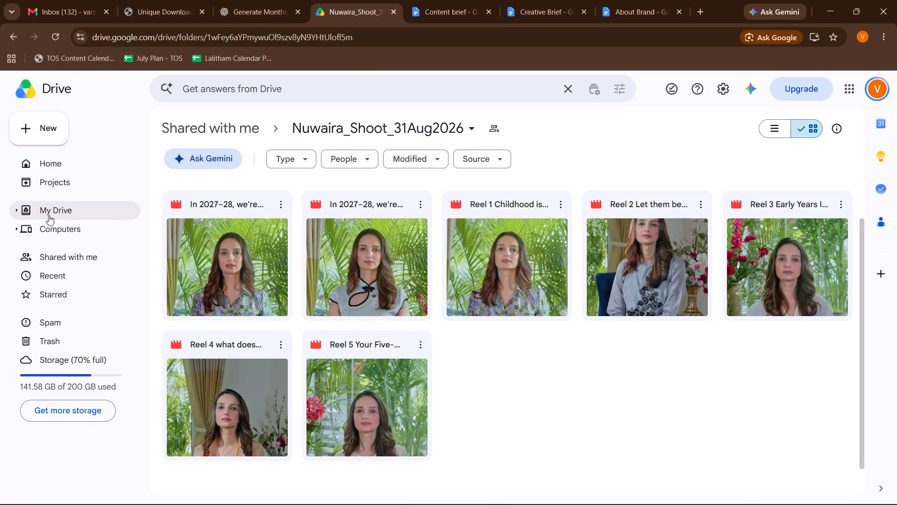
Search Drive for "needs approval" and open the 13th - 21st Oct folder inside the Needs Approval folder.
{"action": "double_click", "coordinate": [67, 212]}
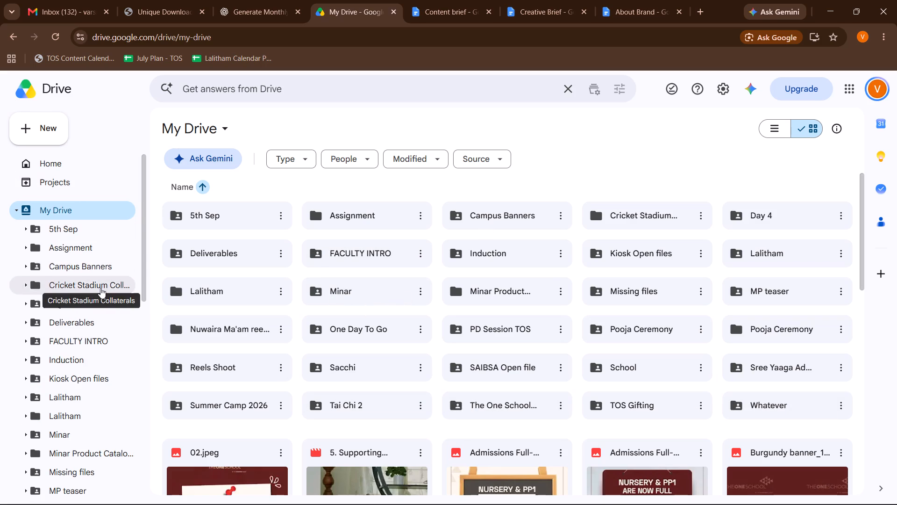
{"action": "scroll", "coordinate": [100, 288], "scroll_direction": "down", "scroll_amount": 3}
{"action": "left_click_drag", "start_coordinate": [143, 255], "coordinate": [147, 431]}
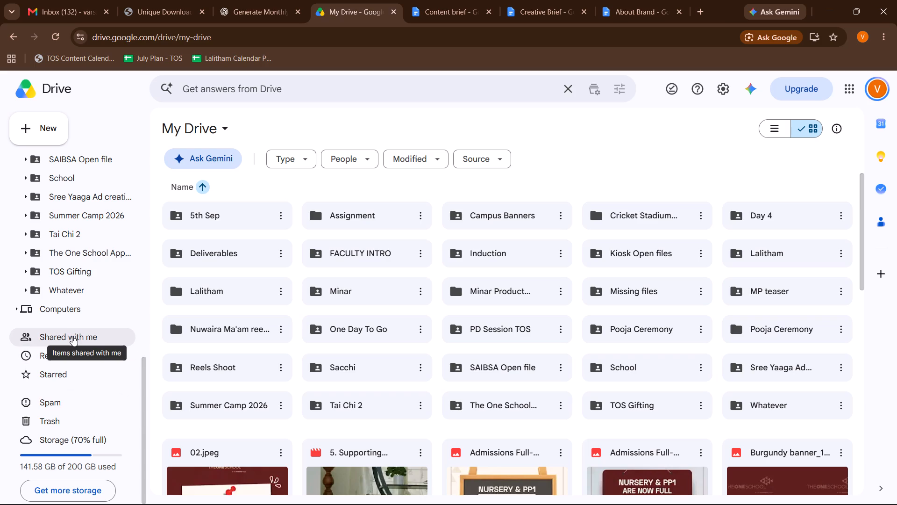
{"action": "left_click", "coordinate": [277, 94]}
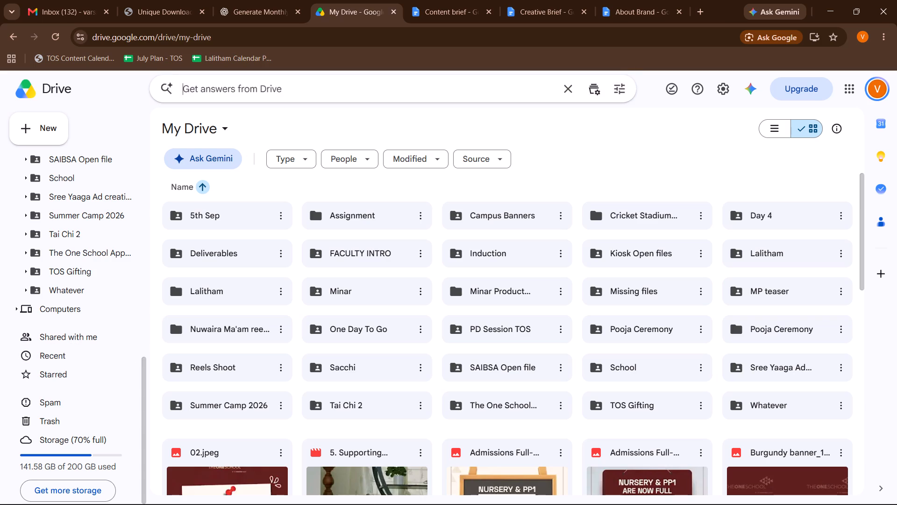
{"action": "type", "text": "needs"}
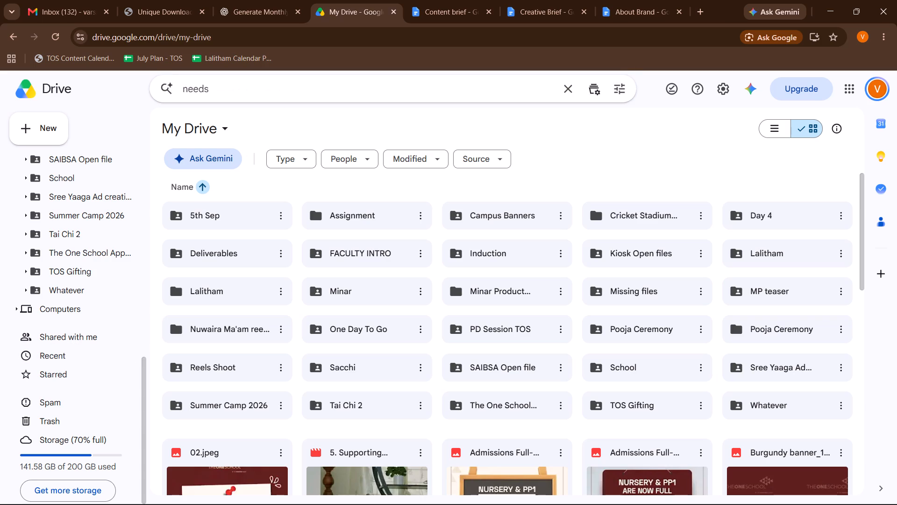
{"action": "key", "text": "space"}
{"action": "type", "text": "approval"}
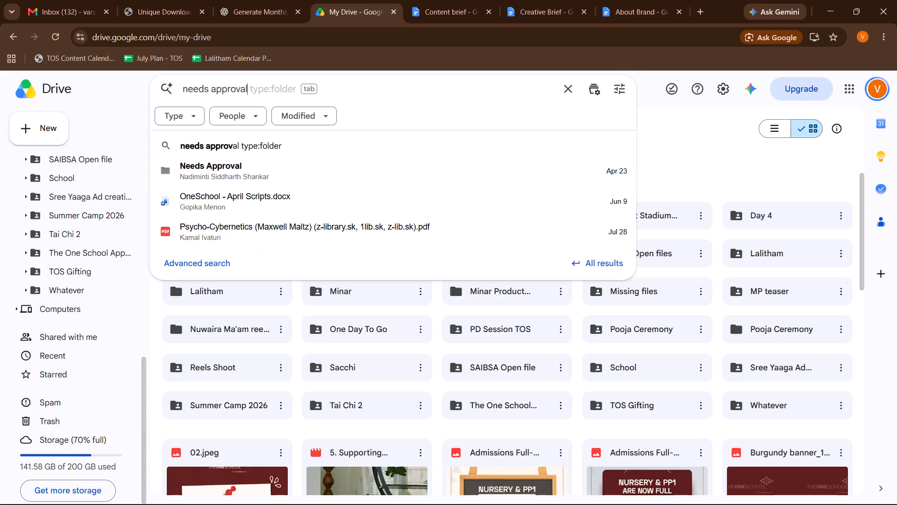
{"action": "key", "text": "Return"}
{"action": "double_click", "coordinate": [230, 289]}
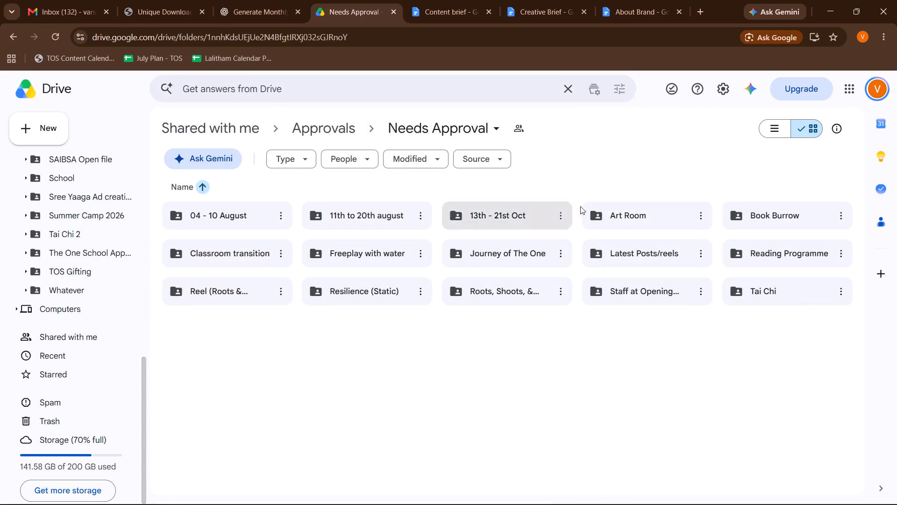
{"action": "double_click", "coordinate": [527, 211]}
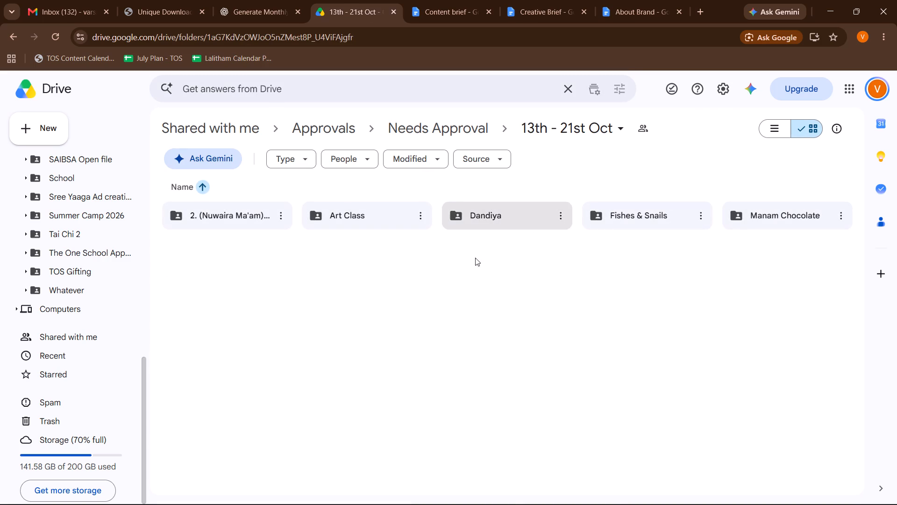
Copy the Art Class folder's share link and enter it in Siddharth's Lark chat draft as item 1, labelled "Art Class -".
{"action": "left_click", "coordinate": [420, 222]}
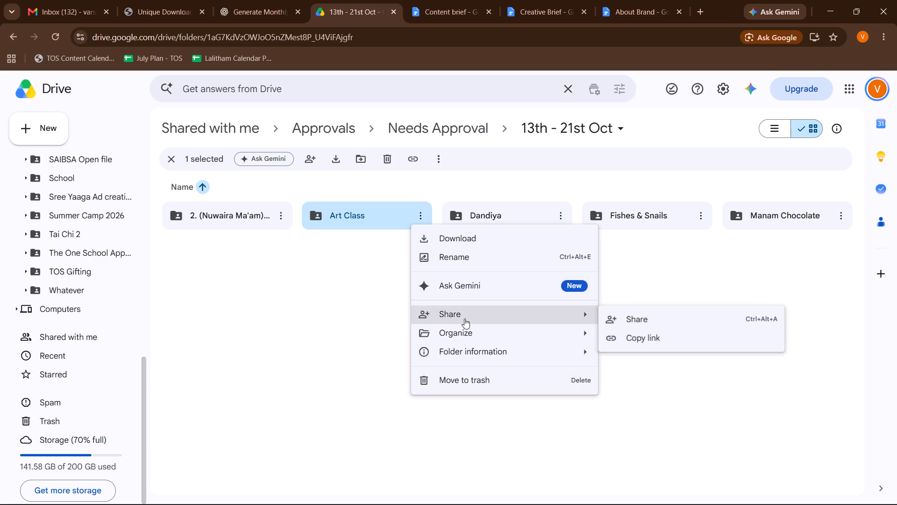
{"action": "left_click", "coordinate": [619, 345]}
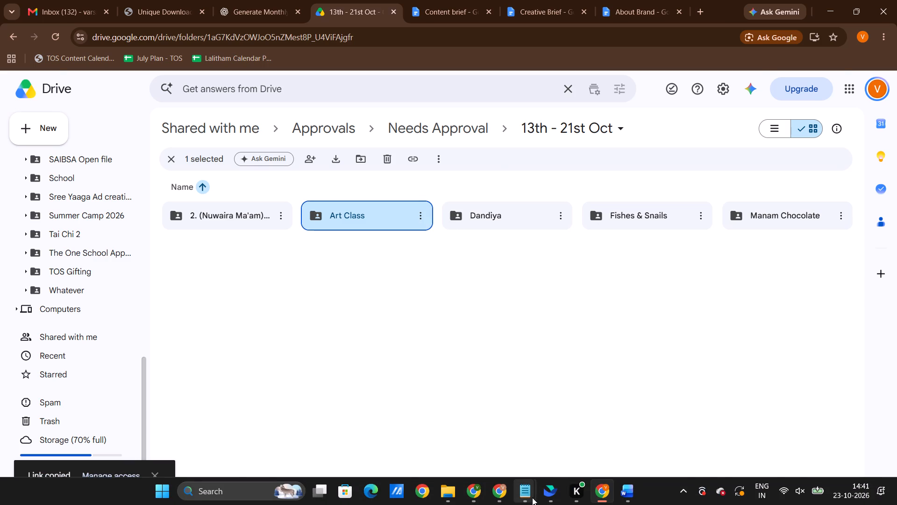
{"action": "left_click", "coordinate": [555, 488]}
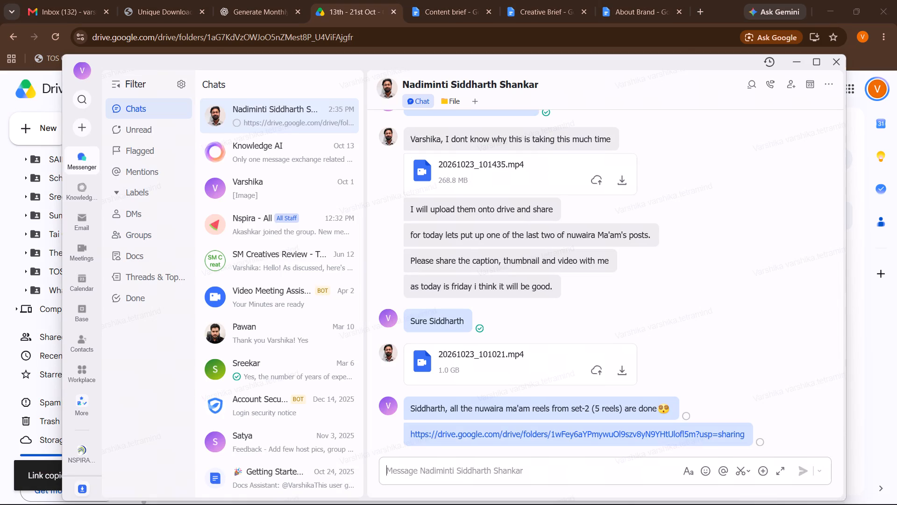
{"action": "type", "text": "1. Art Class -"}
{"action": "key", "text": "space"}
{"action": "key", "text": "ctrl+v"}
{"action": "key", "text": "shift+Return"}
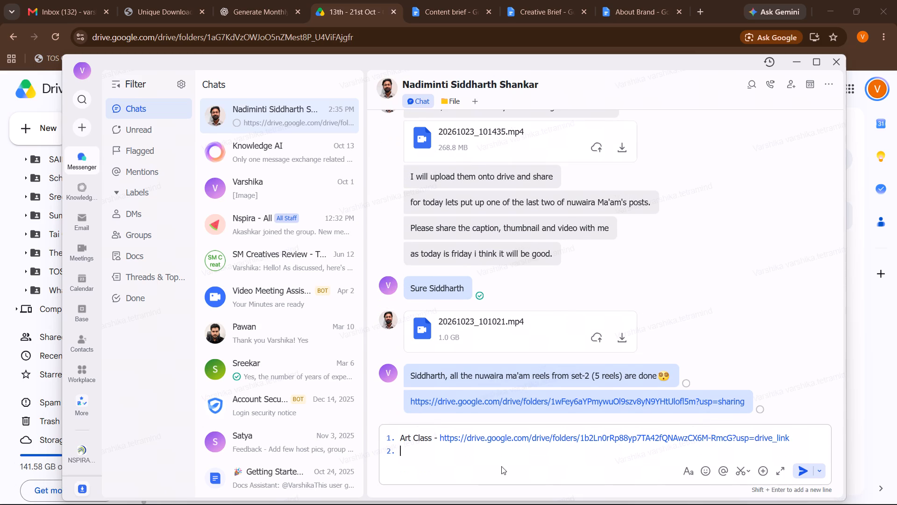
Copy the Fishes & Snails folder's share link from Drive in Chrome and add it to the Lark draft as item 2, "Fish & Snails -".
{"action": "key", "text": "alt+Tab"}
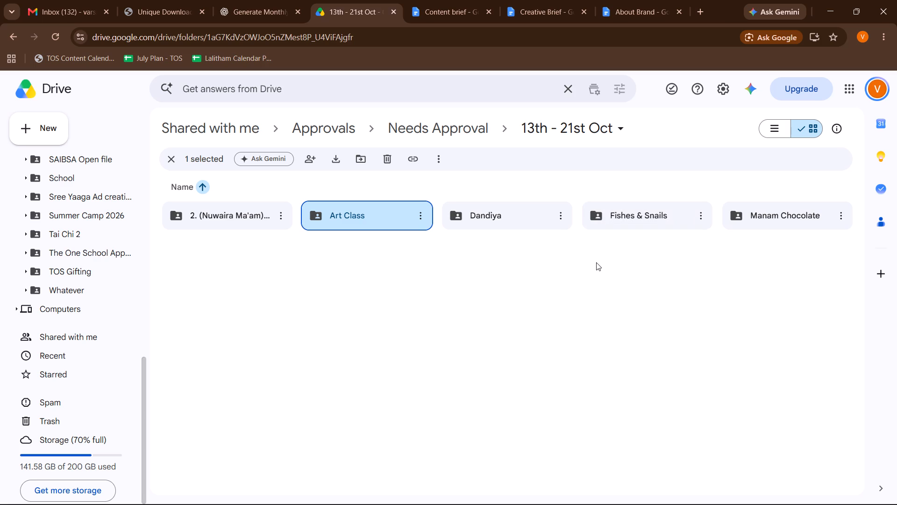
{"action": "left_click", "coordinate": [702, 220]}
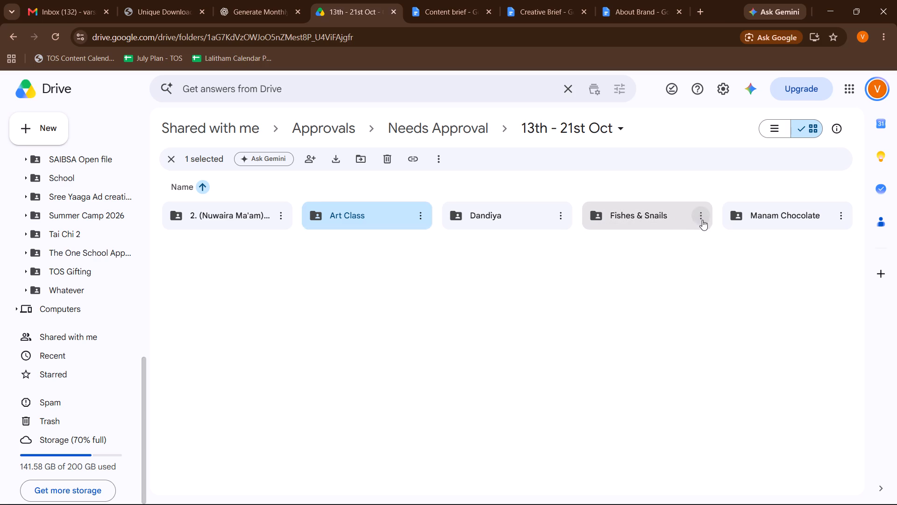
{"action": "left_click", "coordinate": [733, 310]}
{"action": "left_click", "coordinate": [626, 343]}
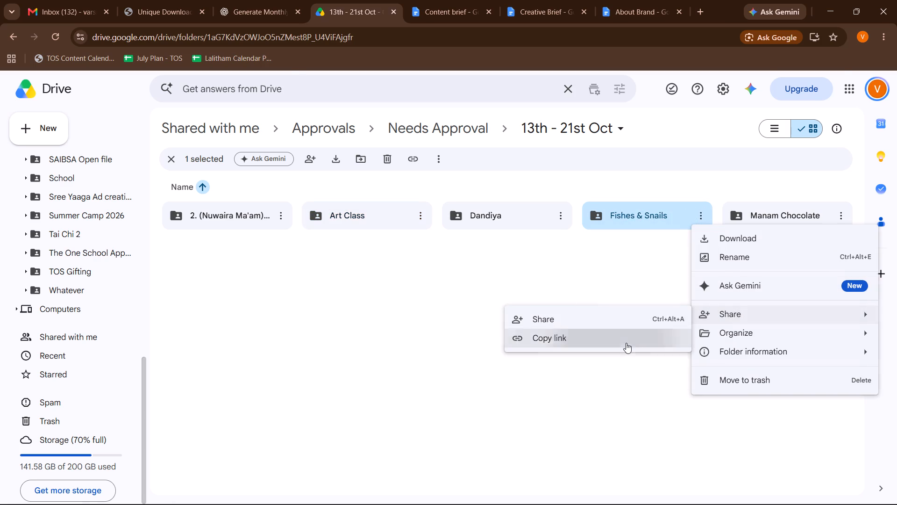
{"action": "key", "text": "alt+Tab"}
{"action": "type", "text": "Fish & Snails -"}
{"action": "key", "text": "space"}
{"action": "key", "text": "ctrl+v"}
{"action": "key", "text": "shift+Return"}
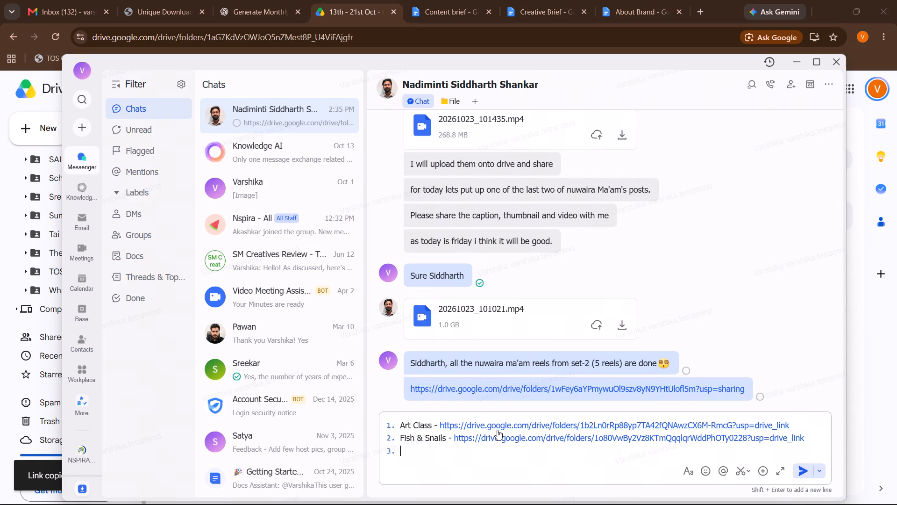
Add item 3 to the Lark draft reading "Music reel - Yet to approve".
{"action": "key", "text": "alt+Tab"}
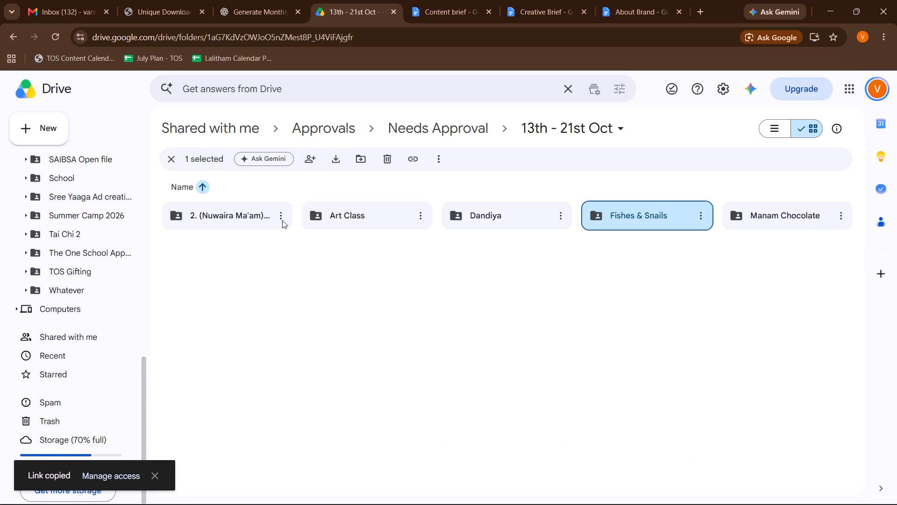
{"action": "key", "text": "alt+Tab"}
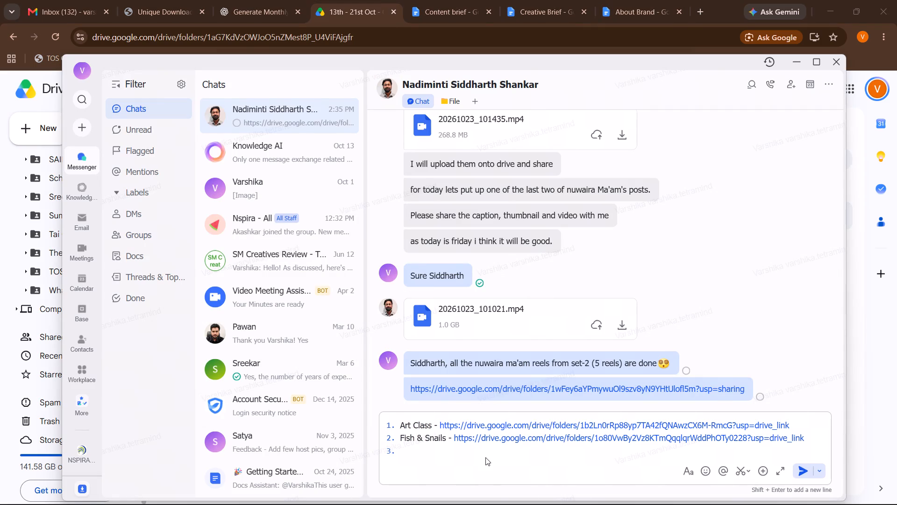
{"action": "type", "text": "Music reel -"}
{"action": "key", "text": "space"}
{"action": "type", "text": "Yet to s"}
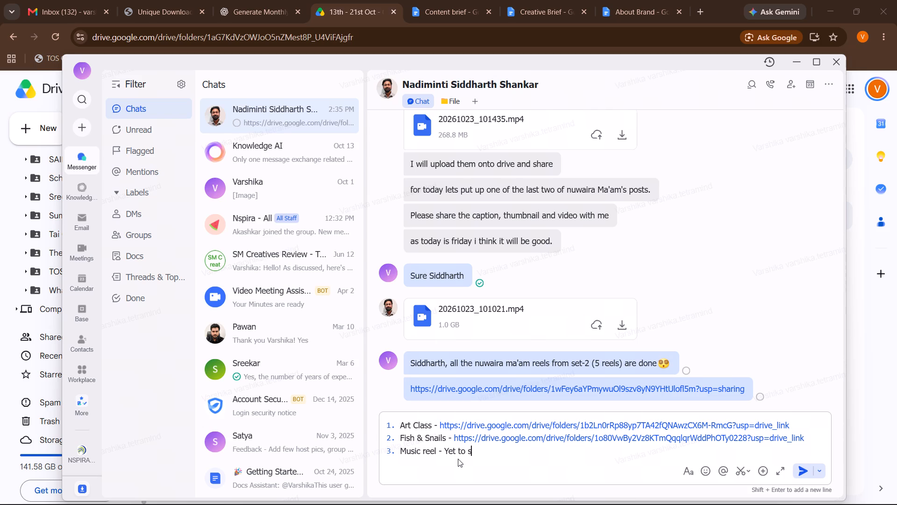
{"action": "key", "text": "BackSpace"}
{"action": "type", "text": "confirm"}
{"action": "key", "text": "BackSpace"}
{"action": "key", "text": "BackSpace"}
{"action": "key", "text": "BackSpace"}
{"action": "key", "text": "BackSpace"}
{"action": "key", "text": "BackSpace"}
{"action": "key", "text": "BackSpace"}
{"action": "key", "text": "BackSpace"}
{"action": "type", "text": "ap"}
{"action": "type", "text": "prove"}
{"action": "key", "text": "BackSpace"}
{"action": "type", "text": "e"}
{"action": "key", "text": "space"}
Switch from Lark back to the Drive folder in Chrome.
{"action": "key", "text": "alt+Tab"}
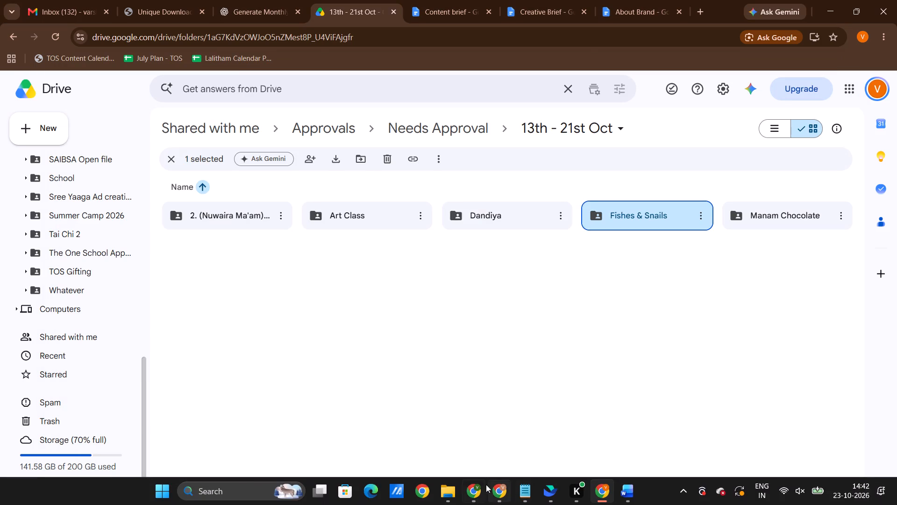
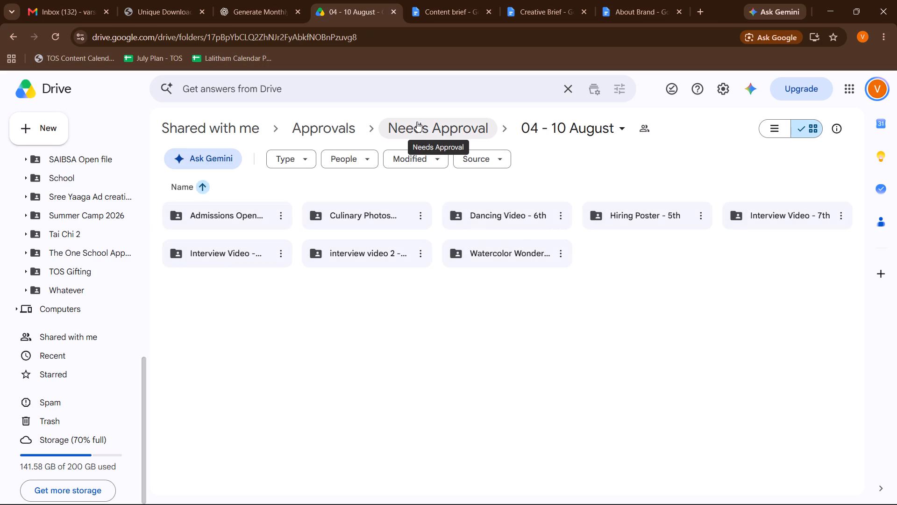
Look through the dancing, watercolor and interview video folders inside 04 - 10 August to review their contents.
{"action": "double_click", "coordinate": [509, 223]}
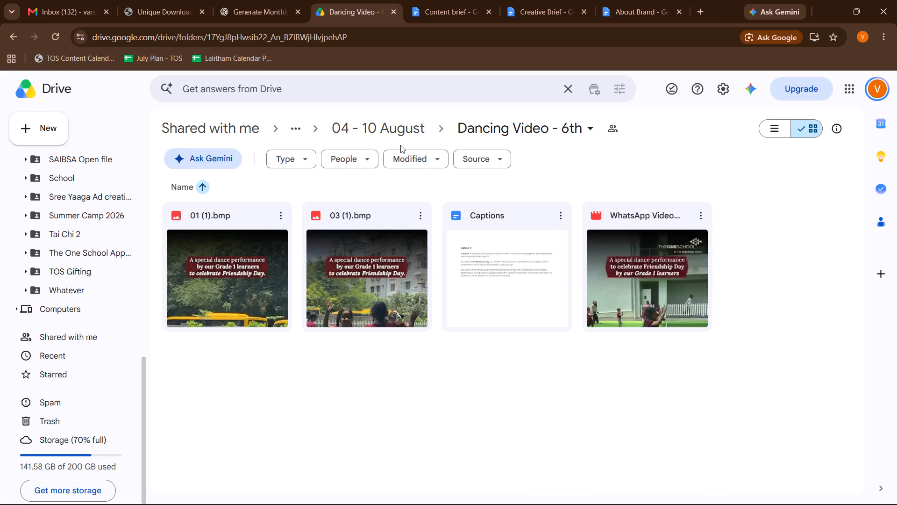
{"action": "left_click", "coordinate": [399, 134]}
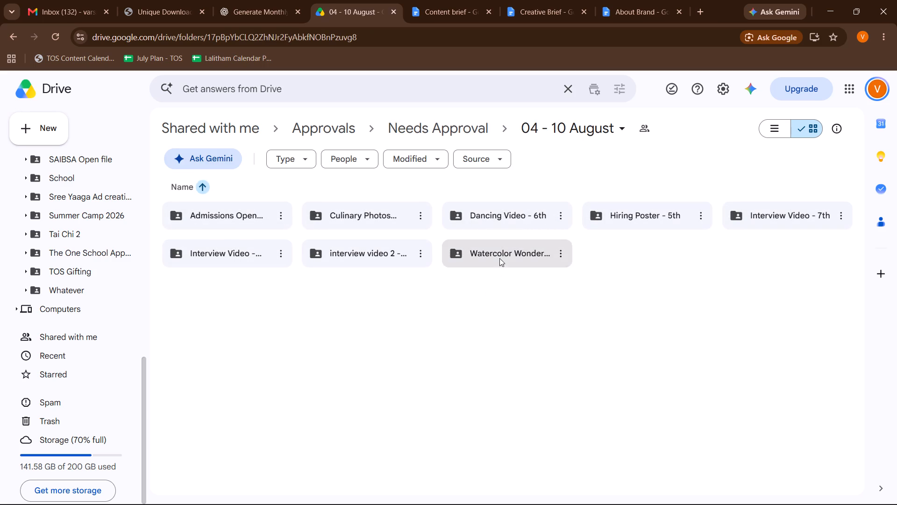
{"action": "double_click", "coordinate": [500, 248]}
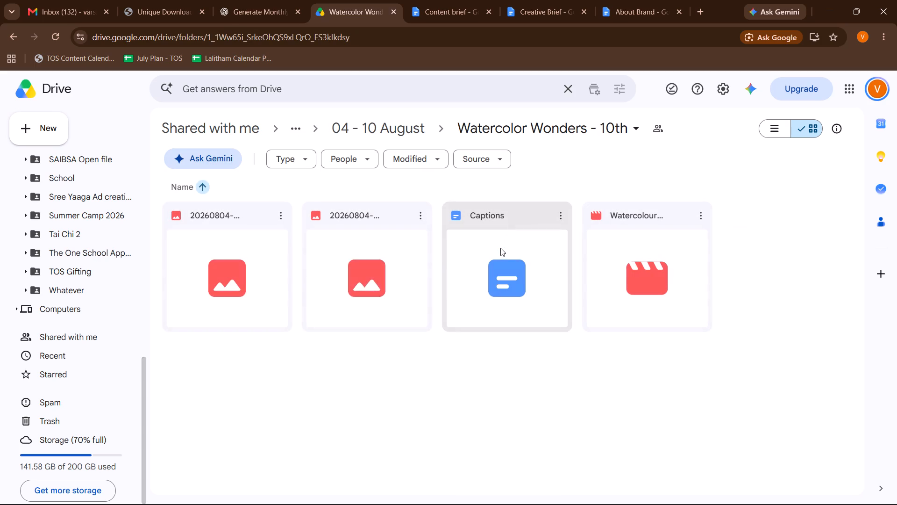
{"action": "left_click", "coordinate": [395, 122]}
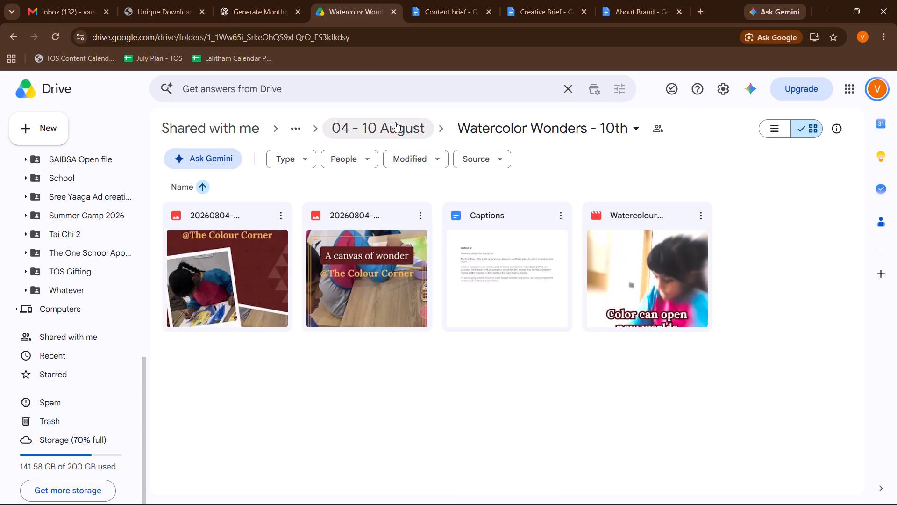
{"action": "double_click", "coordinate": [793, 208]}
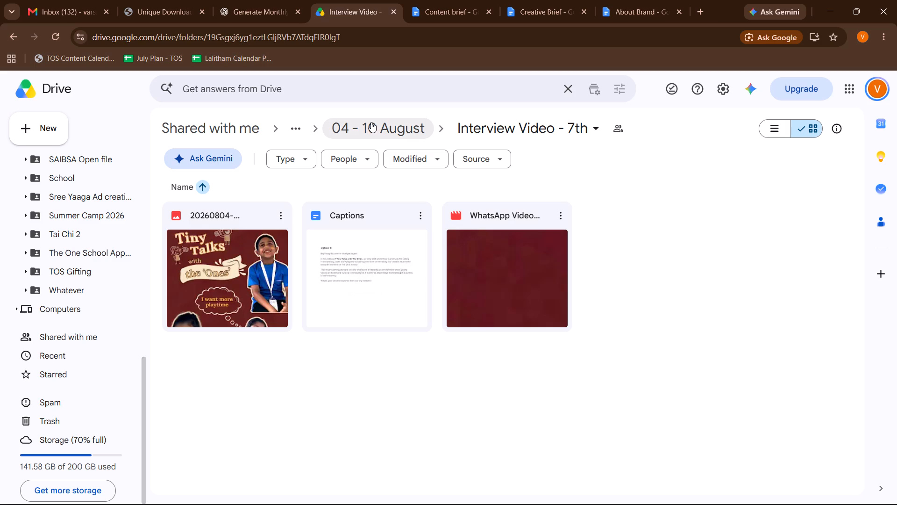
{"action": "left_click", "coordinate": [371, 122]}
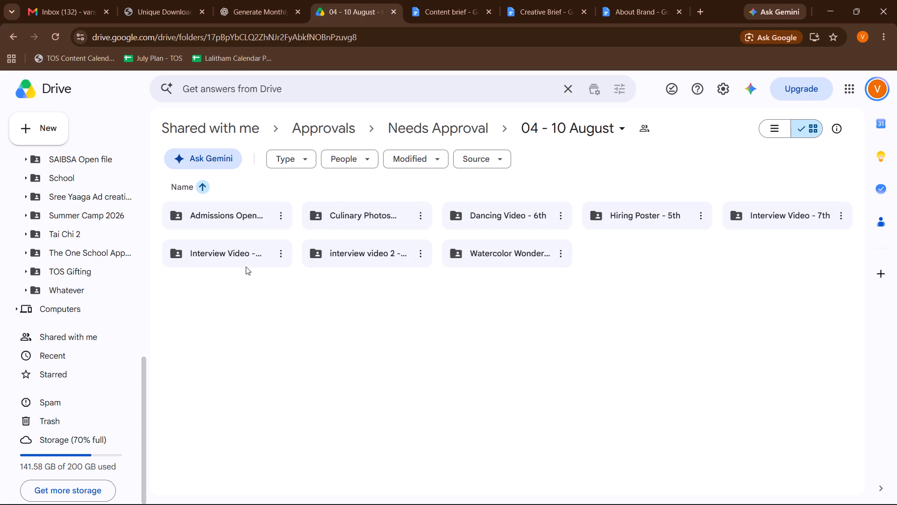
{"action": "double_click", "coordinate": [247, 258]}
{"action": "left_click", "coordinate": [395, 131]}
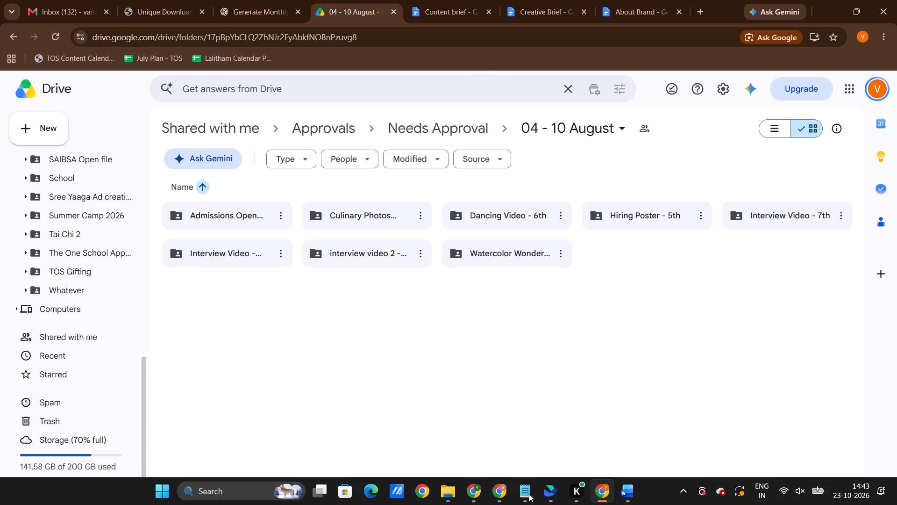
Switch to Lark, download the shared video 20261023_101021.mp4 from Siddharth's chat, and return to the Drive folder in Chrome.
{"action": "left_click", "coordinate": [553, 494]}
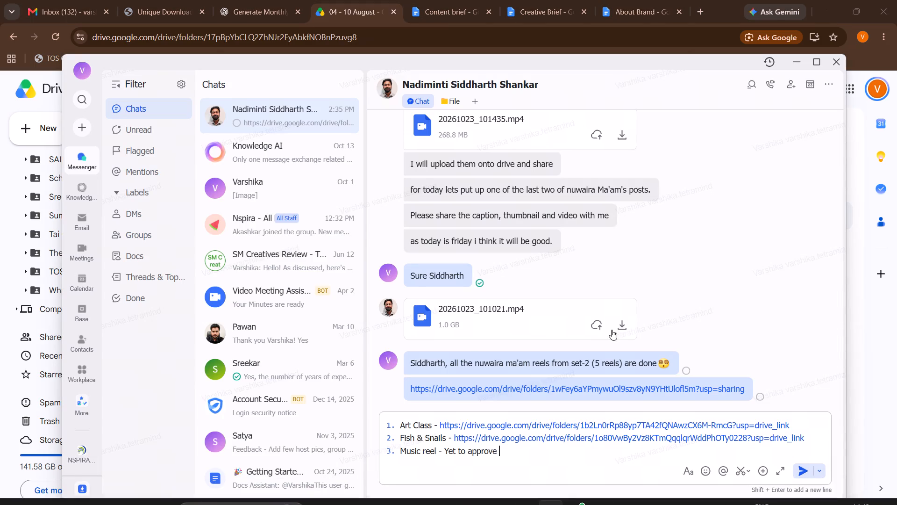
{"action": "left_click", "coordinate": [620, 325]}
{"action": "left_click", "coordinate": [532, 451]}
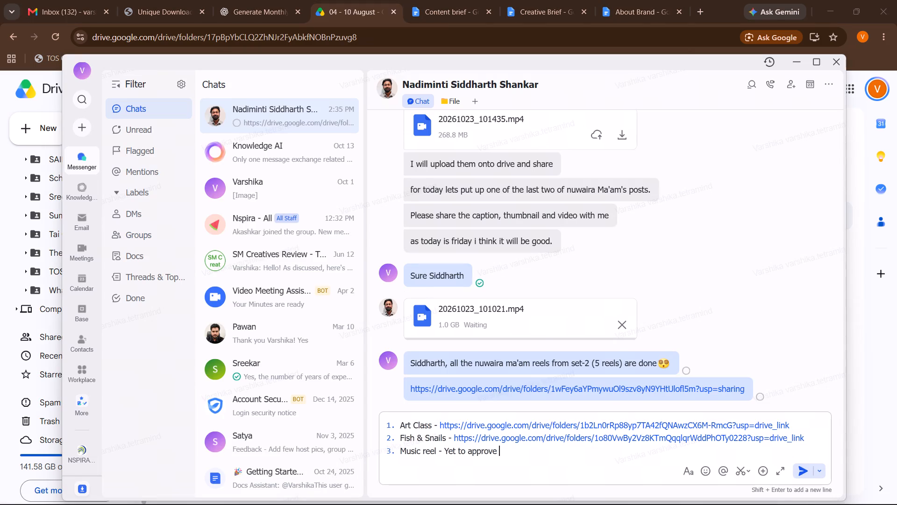
{"action": "left_click", "coordinate": [858, 366]}
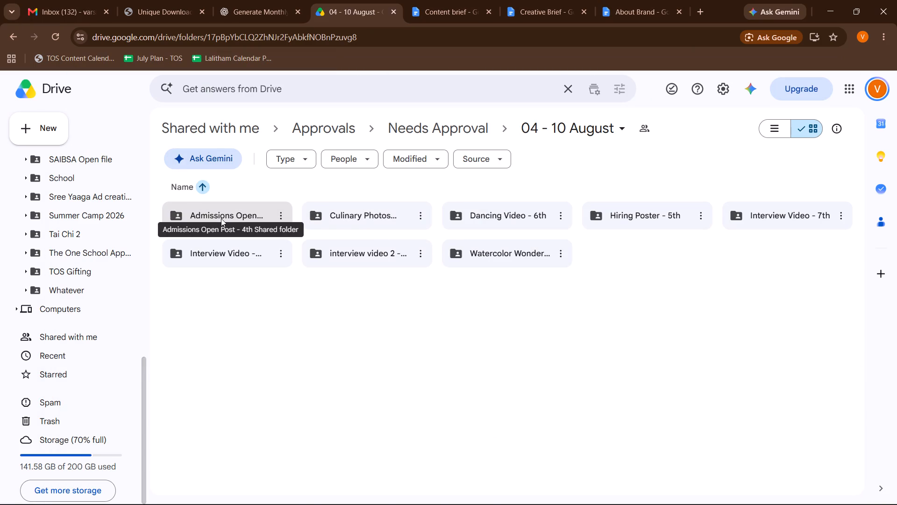
Switch to Lark and send Siddharth the drafted three-item list of Art Class, Fish & Snails and Music reels.
{"action": "left_click", "coordinate": [547, 493]}
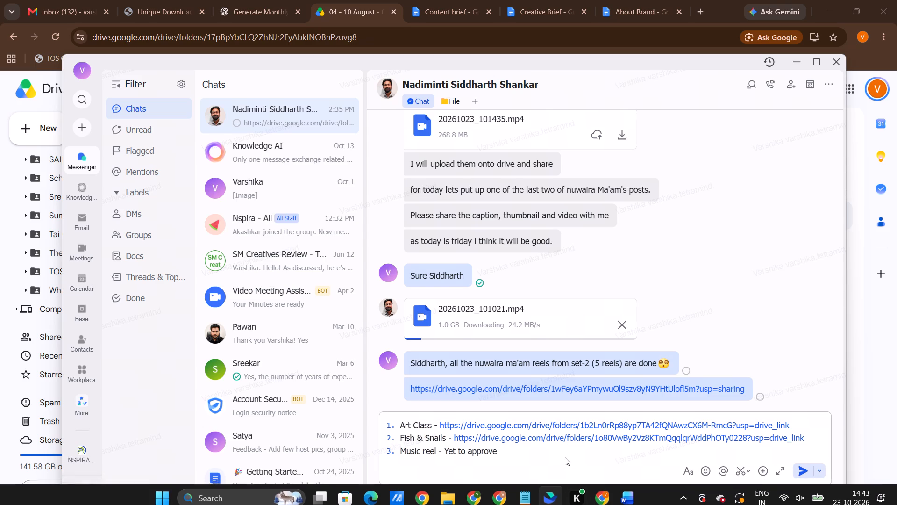
{"action": "key", "text": "Return"}
Return to Drive in Chrome and open The One School Approvals folder from My Drive to check its reel folders.
{"action": "left_click", "coordinate": [866, 390]}
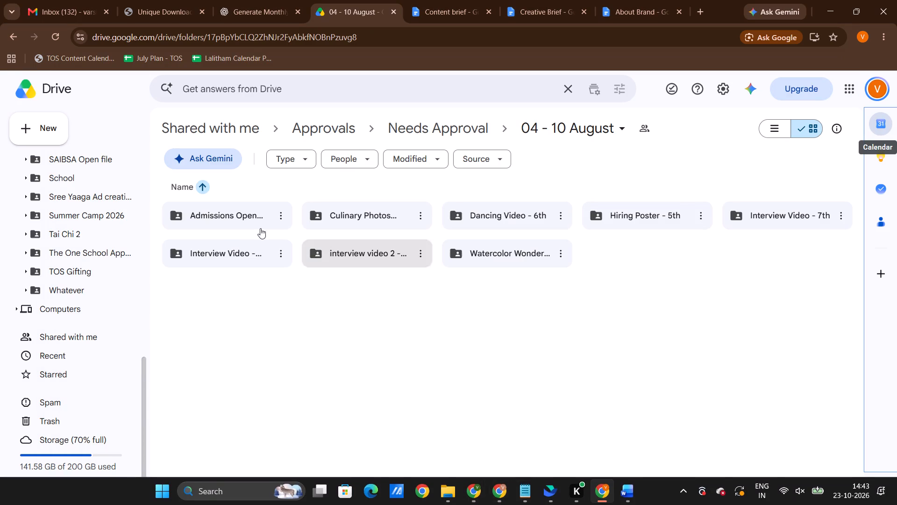
{"action": "scroll", "coordinate": [72, 303], "scroll_direction": "up", "scroll_amount": 1}
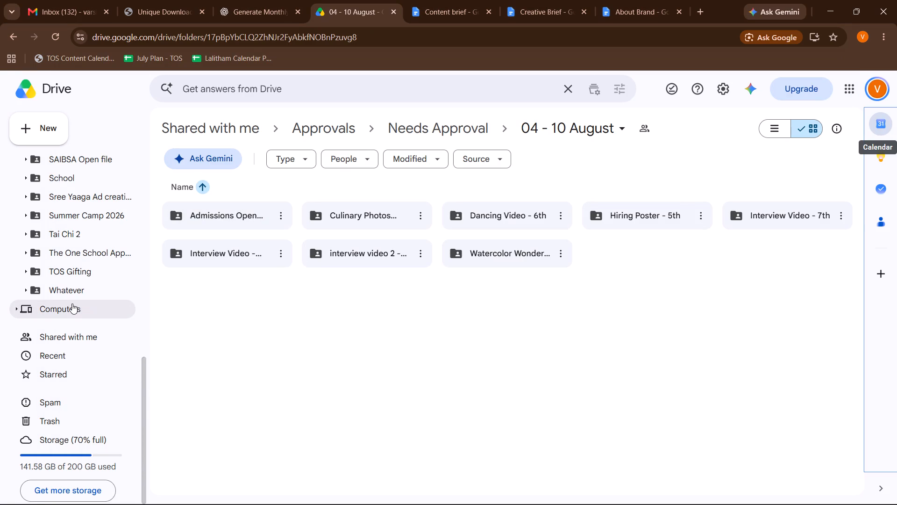
{"action": "scroll", "coordinate": [82, 266], "scroll_direction": "up", "scroll_amount": 2}
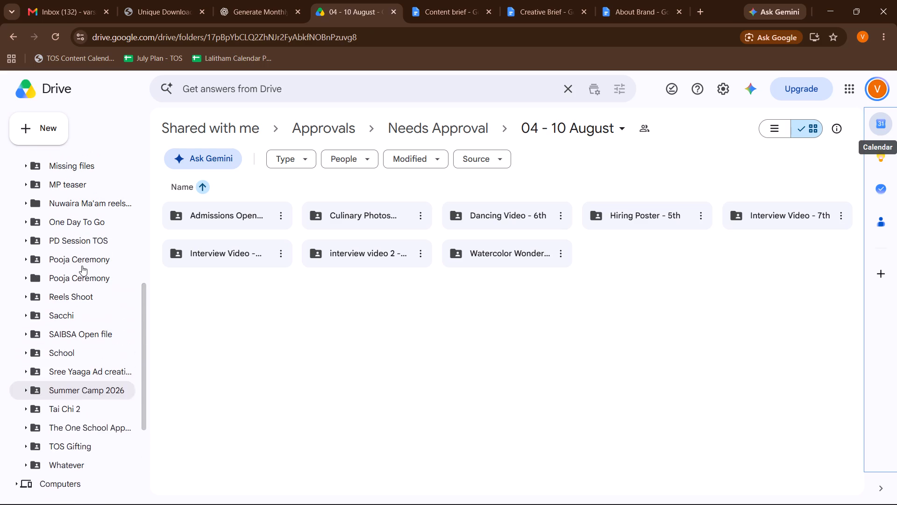
{"action": "scroll", "coordinate": [60, 261], "scroll_direction": "up", "scroll_amount": 10}
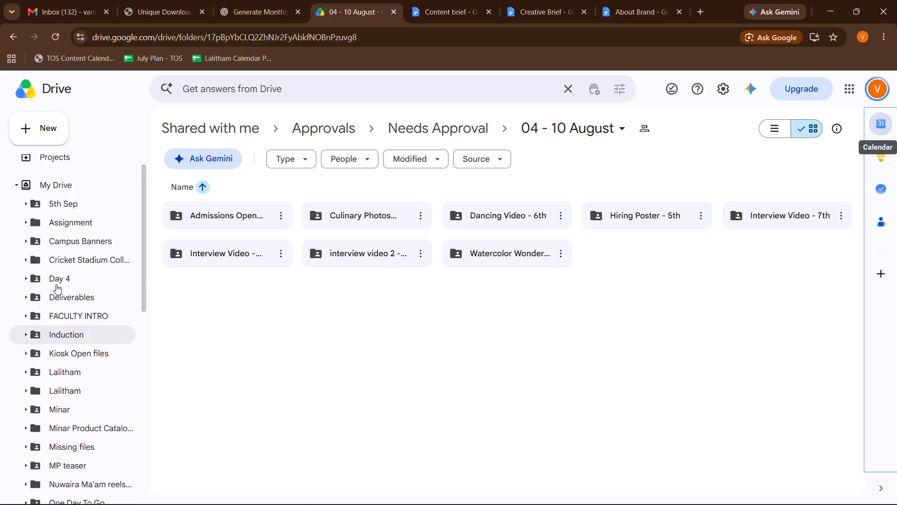
{"action": "double_click", "coordinate": [69, 217]}
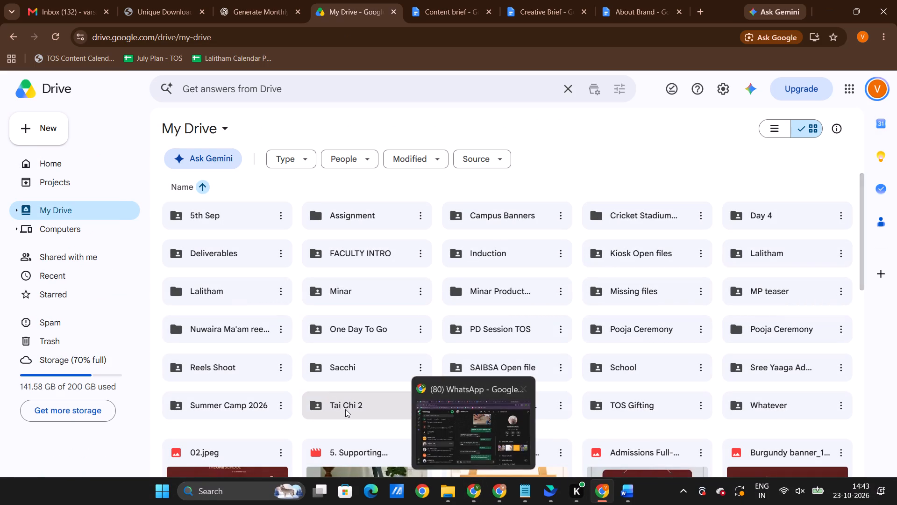
{"action": "double_click", "coordinate": [506, 410]}
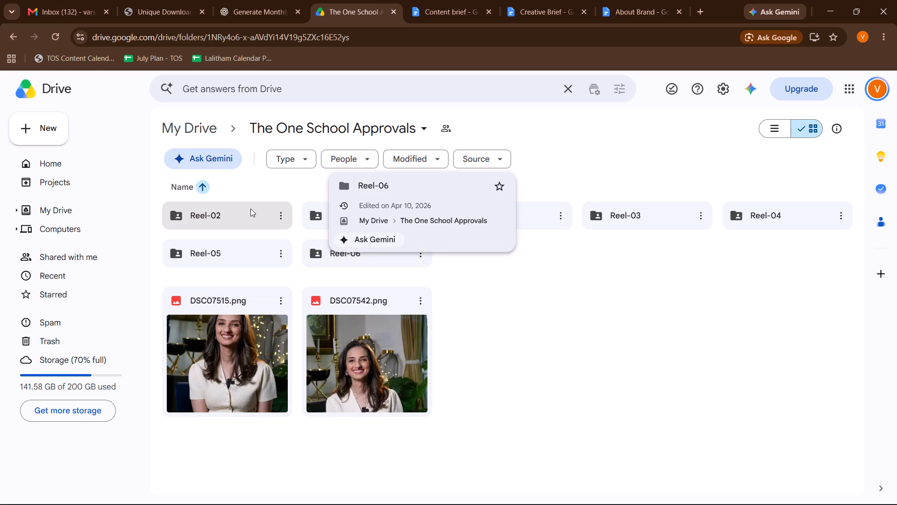
Open the "Nuwaira Ma'am reels for website" folder in My Drive and look through all its reel videos.
{"action": "left_click", "coordinate": [92, 205]}
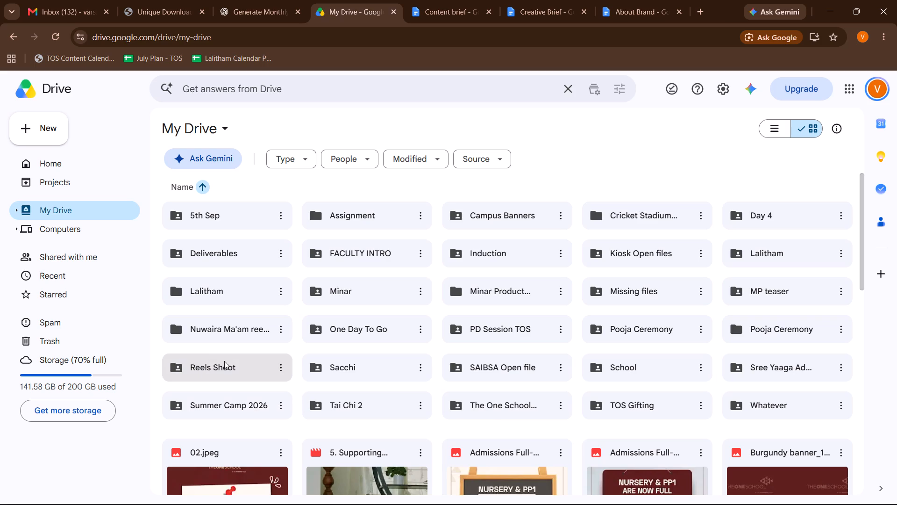
{"action": "double_click", "coordinate": [212, 328]}
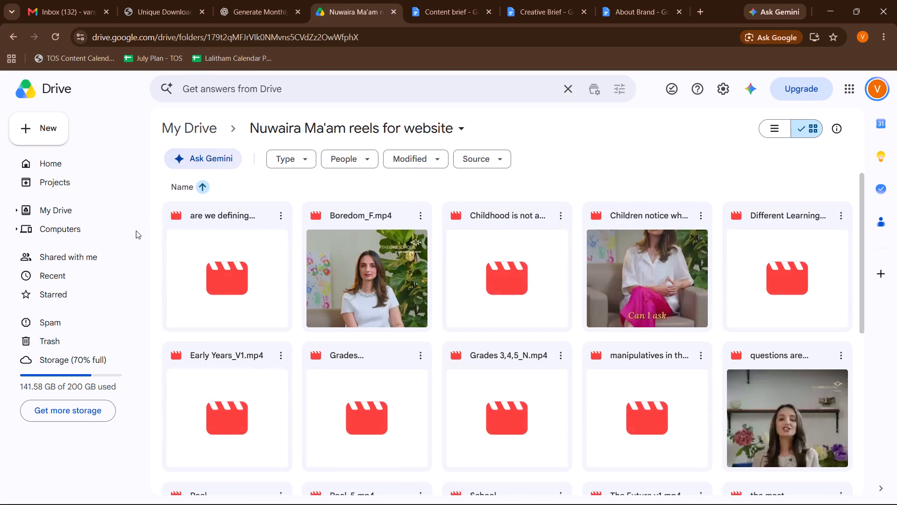
{"action": "scroll", "coordinate": [324, 307], "scroll_direction": "down", "scroll_amount": 1}
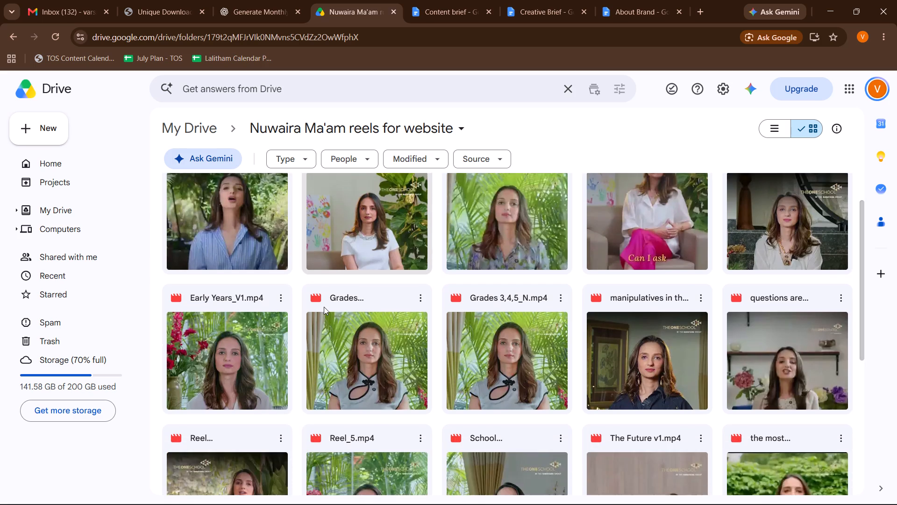
{"action": "scroll", "coordinate": [324, 307], "scroll_direction": "up", "scroll_amount": 2}
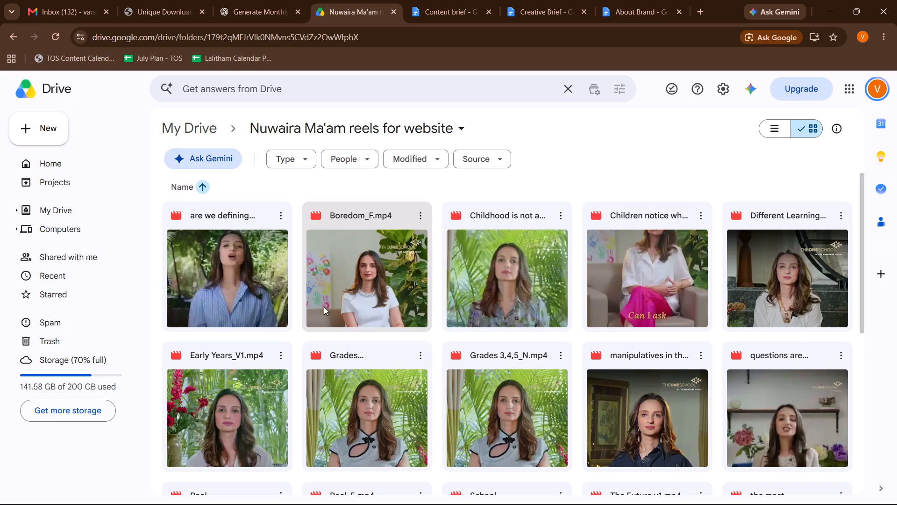
{"action": "scroll", "coordinate": [324, 307], "scroll_direction": "down", "scroll_amount": 4}
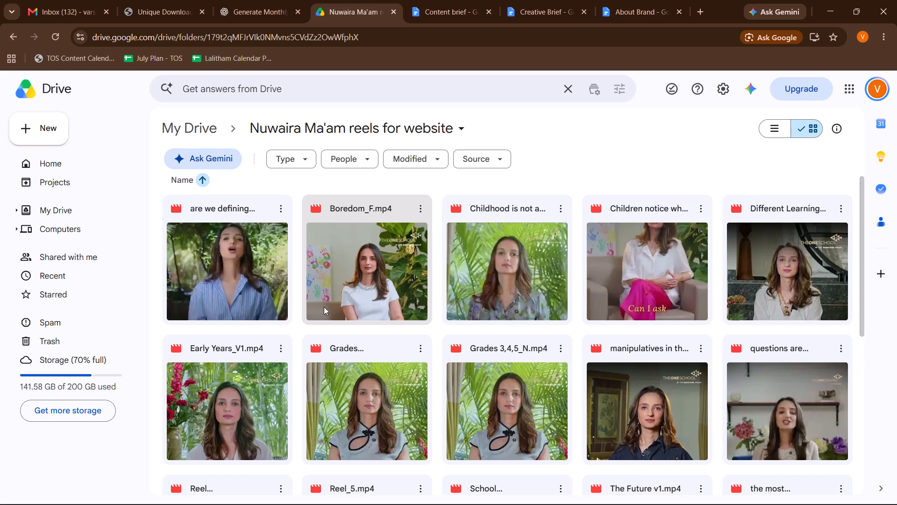
{"action": "scroll", "coordinate": [324, 307], "scroll_direction": "down", "scroll_amount": 4}
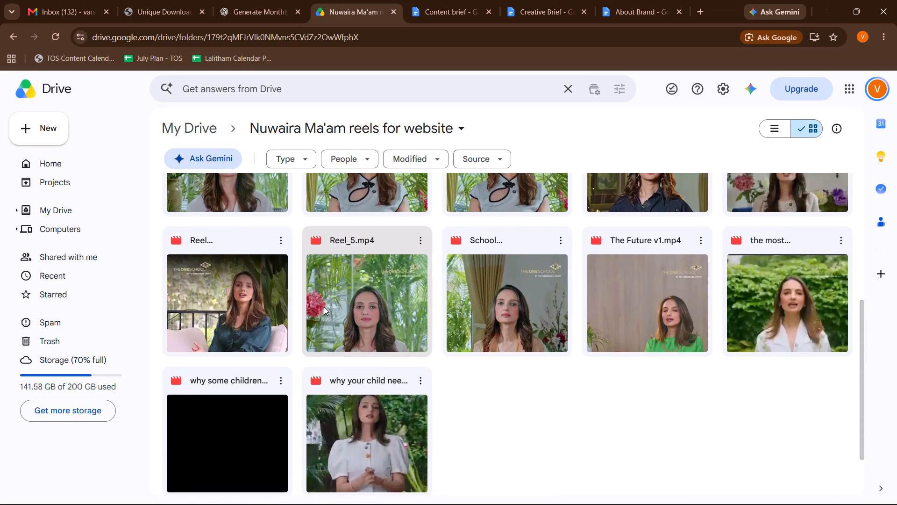
{"action": "scroll", "coordinate": [324, 307], "scroll_direction": "up", "scroll_amount": 6}
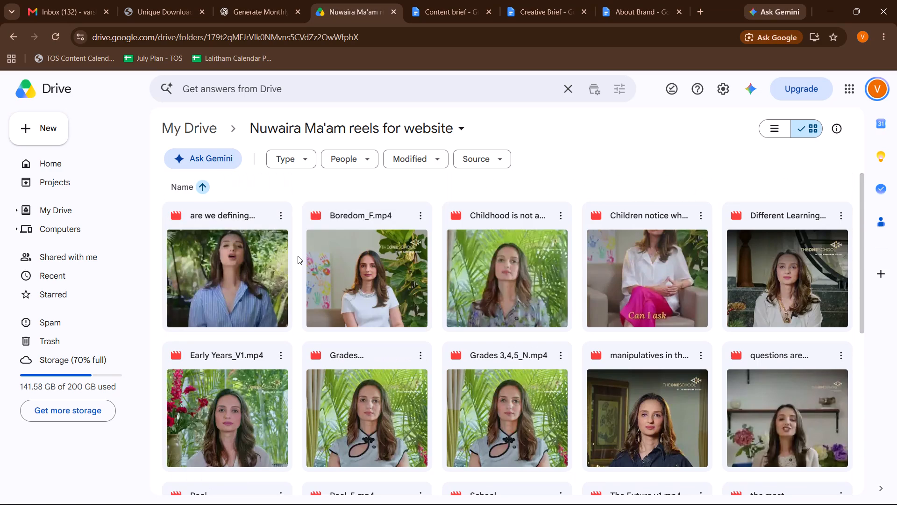
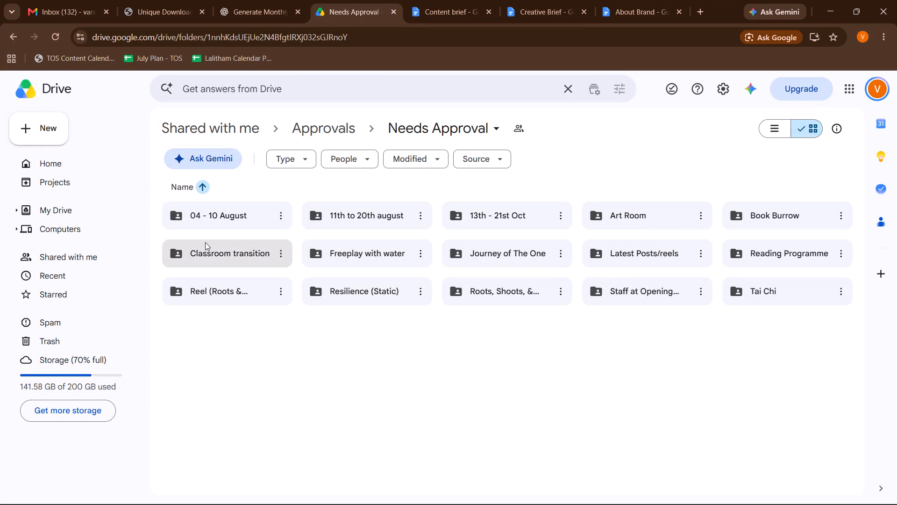
Check the contents of the Classroom transition and 11th to 20th august folders inside Needs Approval.
{"action": "double_click", "coordinate": [221, 249]}
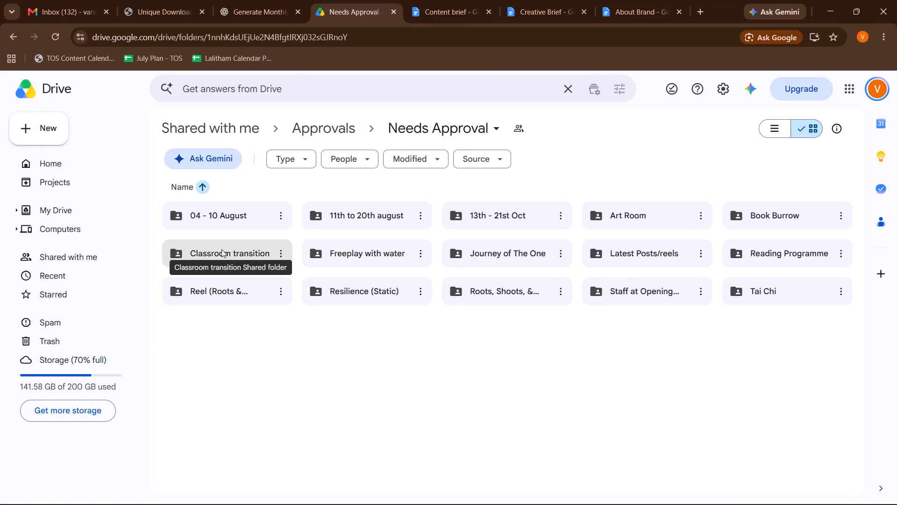
{"action": "left_click", "coordinate": [440, 130]}
{"action": "double_click", "coordinate": [323, 213]}
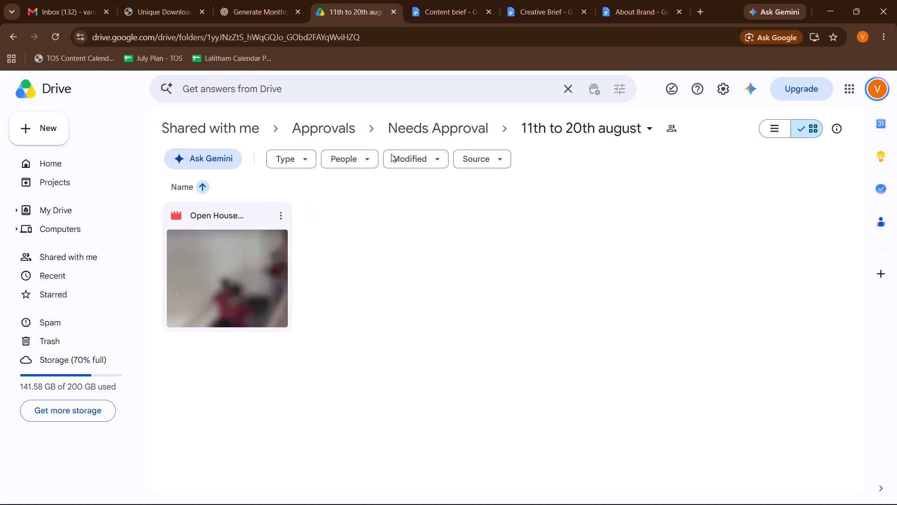
{"action": "left_click", "coordinate": [422, 133]}
Look through the 04 - 10 August folder, including the Admissions Open Post, Hiring Poster and Interview Video - 7th subfolders, and return to Needs Approval.
{"action": "double_click", "coordinate": [235, 217]}
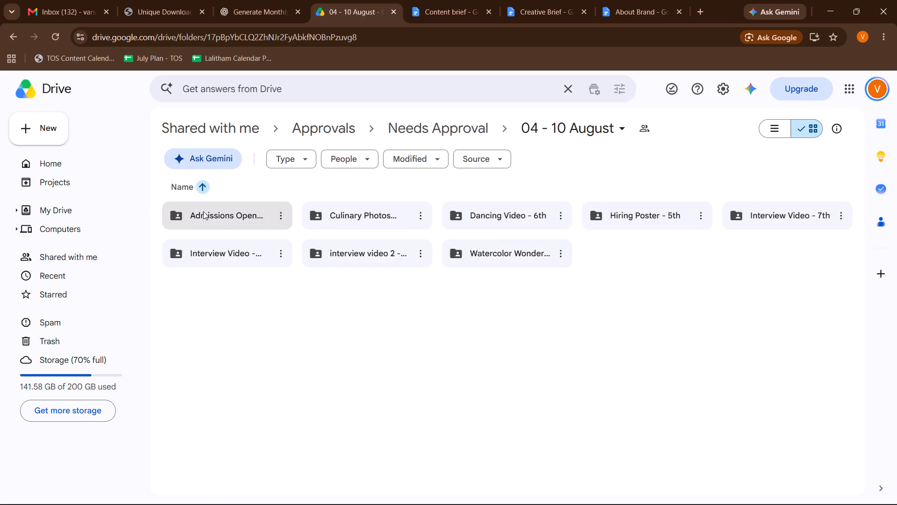
{"action": "double_click", "coordinate": [232, 223]}
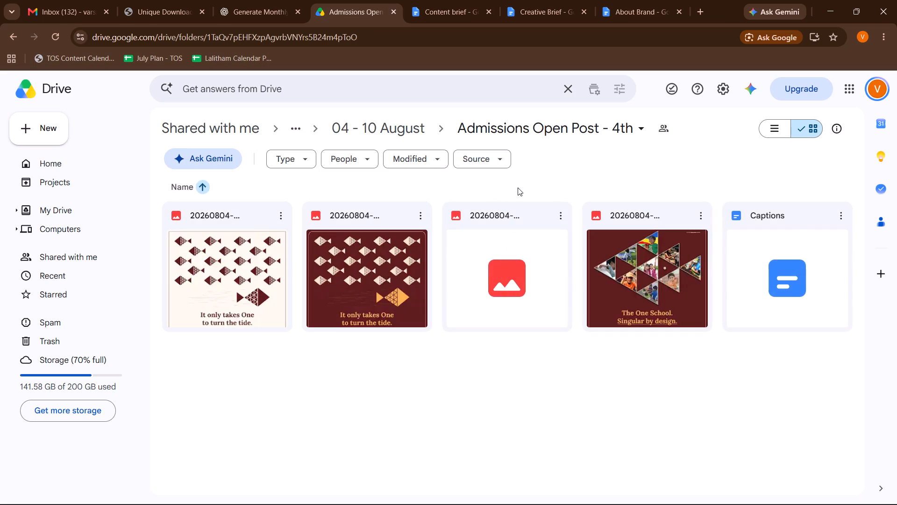
{"action": "double_click", "coordinate": [412, 269]}
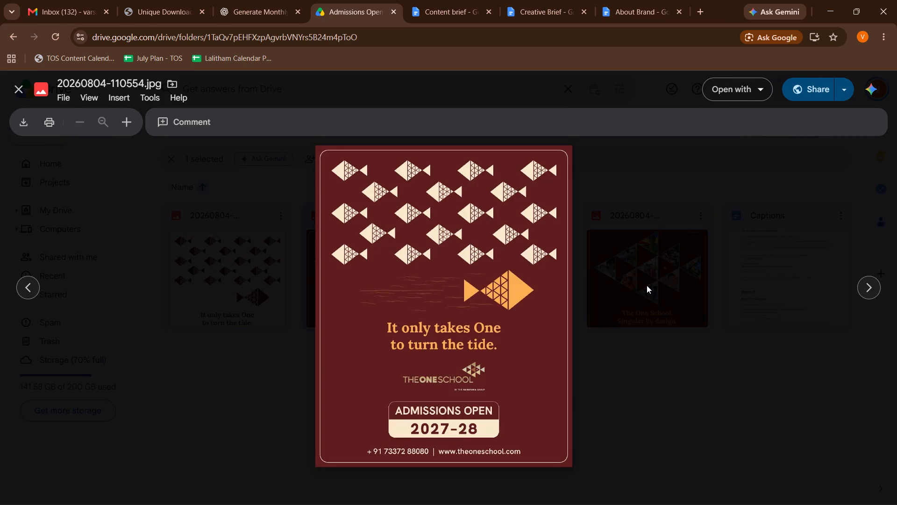
{"action": "left_click", "coordinate": [647, 285]}
{"action": "double_click", "coordinate": [537, 285]}
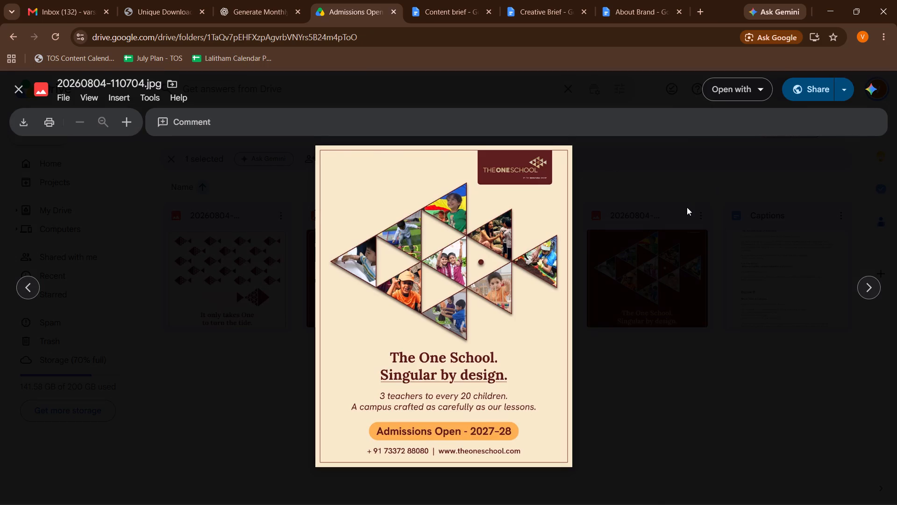
{"action": "left_click", "coordinate": [687, 207]}
{"action": "left_click", "coordinate": [408, 132]}
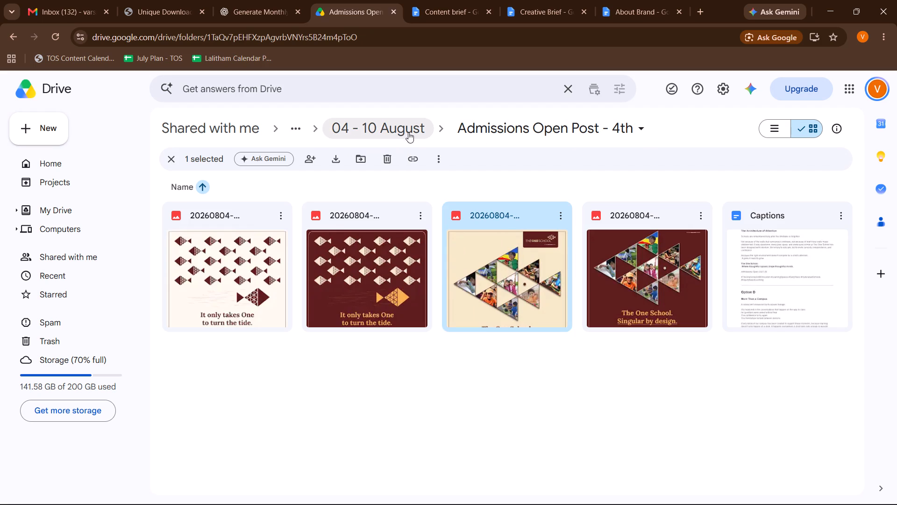
{"action": "double_click", "coordinate": [626, 213]}
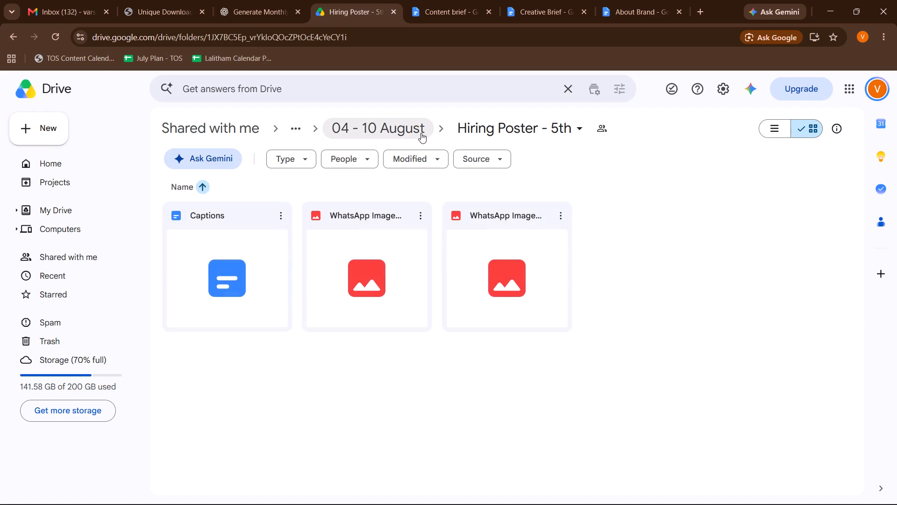
{"action": "left_click", "coordinate": [421, 133]}
{"action": "double_click", "coordinate": [749, 215]}
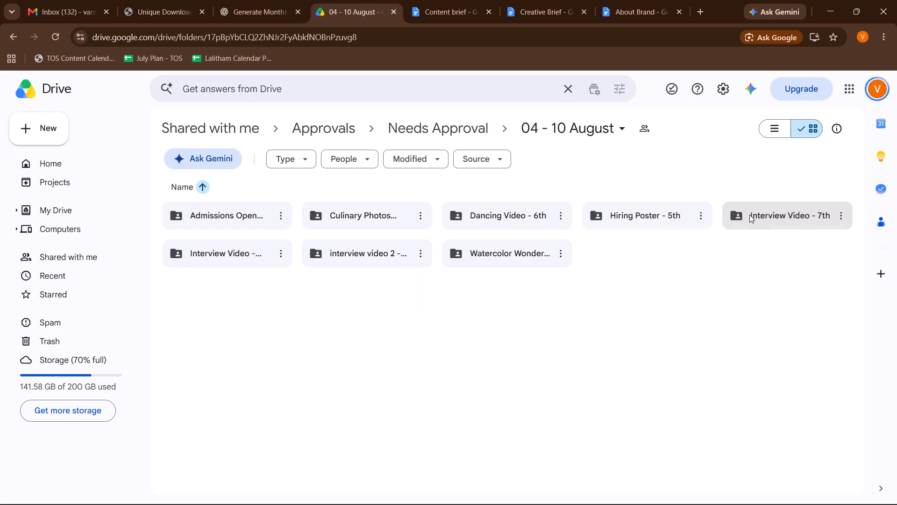
{"action": "left_click", "coordinate": [397, 130]}
{"action": "left_click", "coordinate": [427, 130]}
Check the Roots, Shoots and Staff at Opening Ceremony folders inside Needs Approval.
{"action": "double_click", "coordinate": [481, 294]}
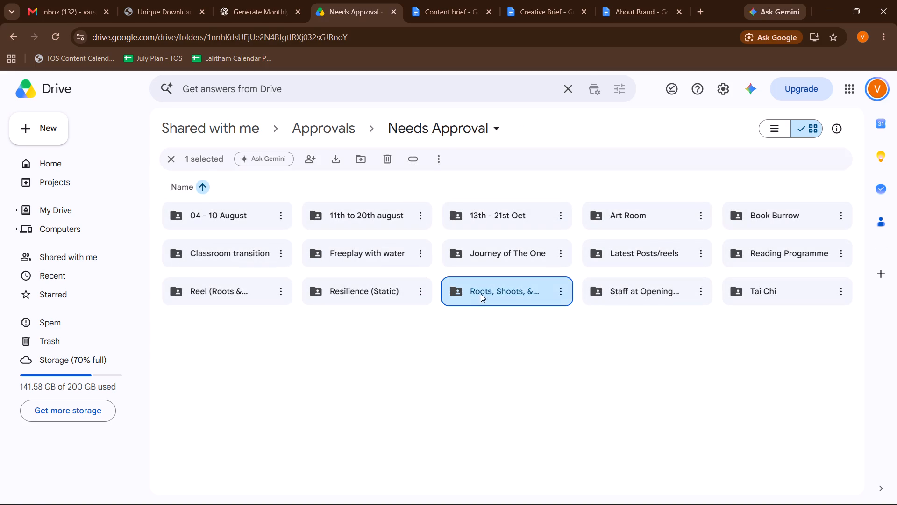
{"action": "left_click", "coordinate": [436, 136]}
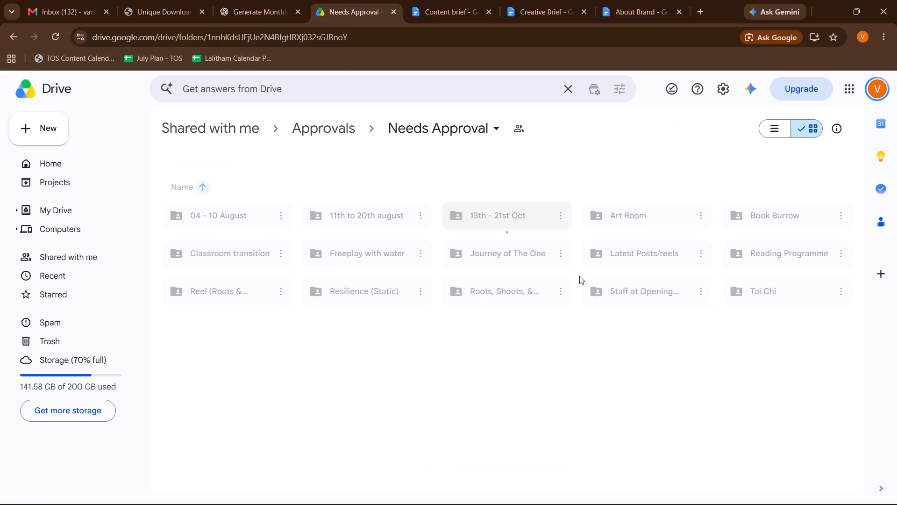
{"action": "double_click", "coordinate": [619, 288]}
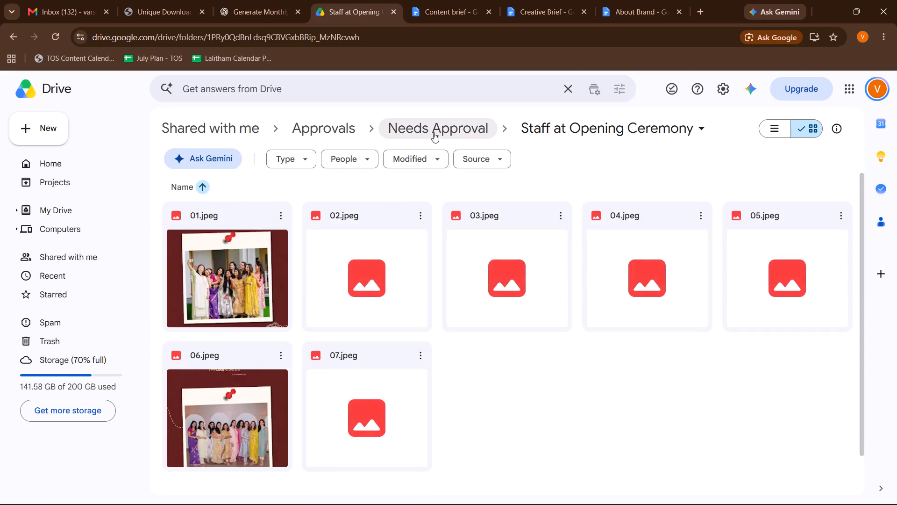
{"action": "left_click", "coordinate": [434, 132]}
Open the Reading Programme folder and preview its TOS - Reading Program v1-2 reel, skipping through from opening to end.
{"action": "double_click", "coordinate": [760, 252]}
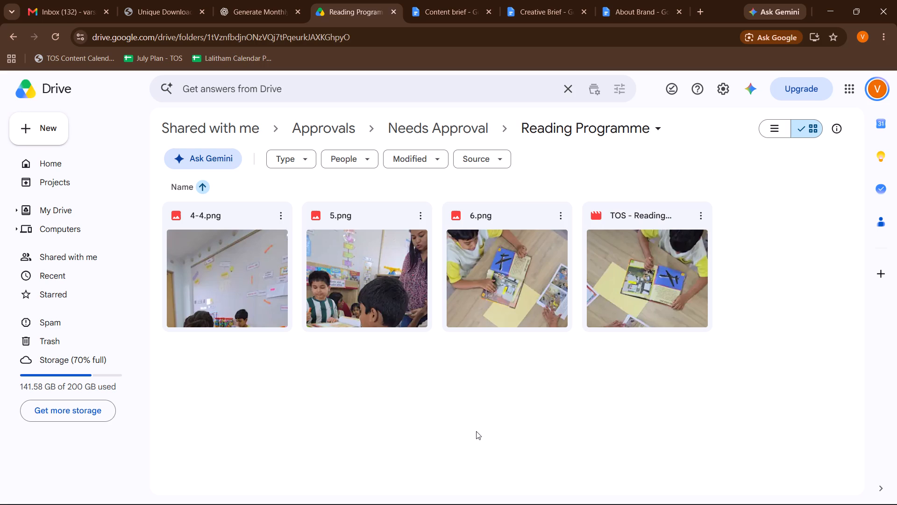
{"action": "double_click", "coordinate": [612, 259]}
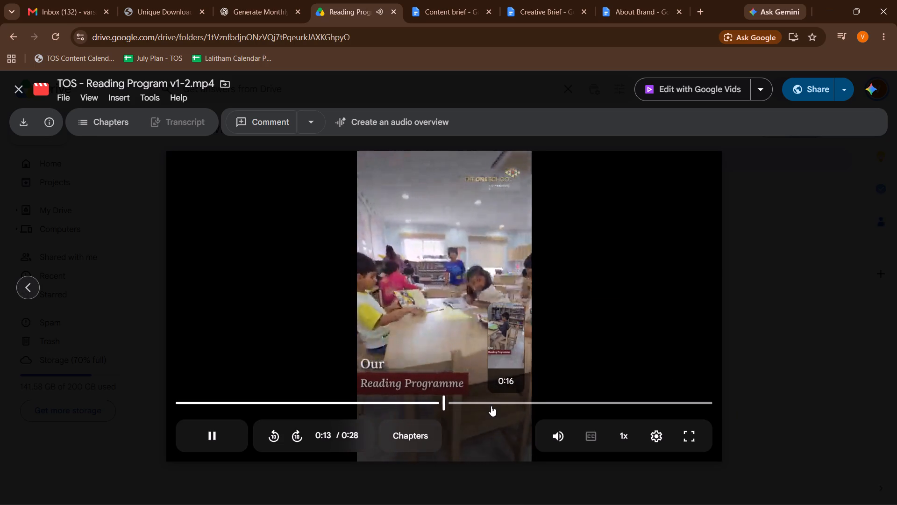
{"action": "left_click", "coordinate": [541, 401]}
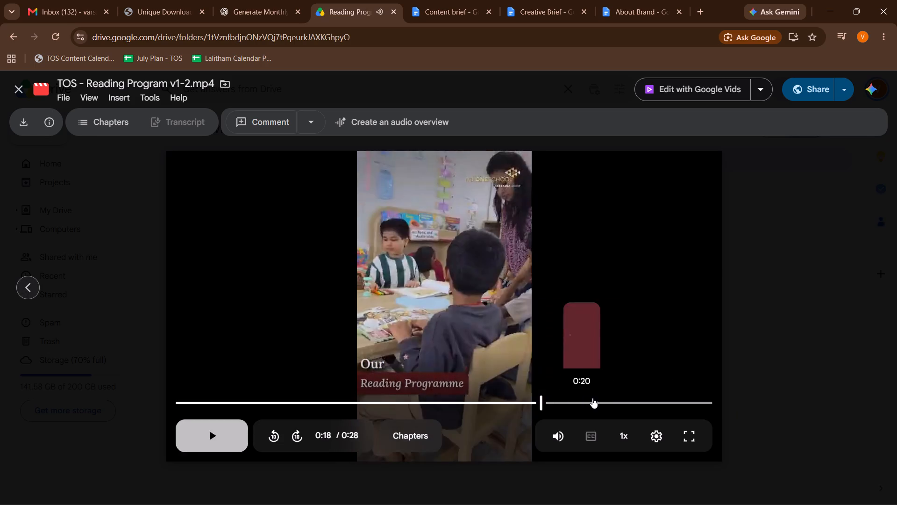
{"action": "left_click", "coordinate": [598, 399]}
{"action": "left_click", "coordinate": [769, 293]}
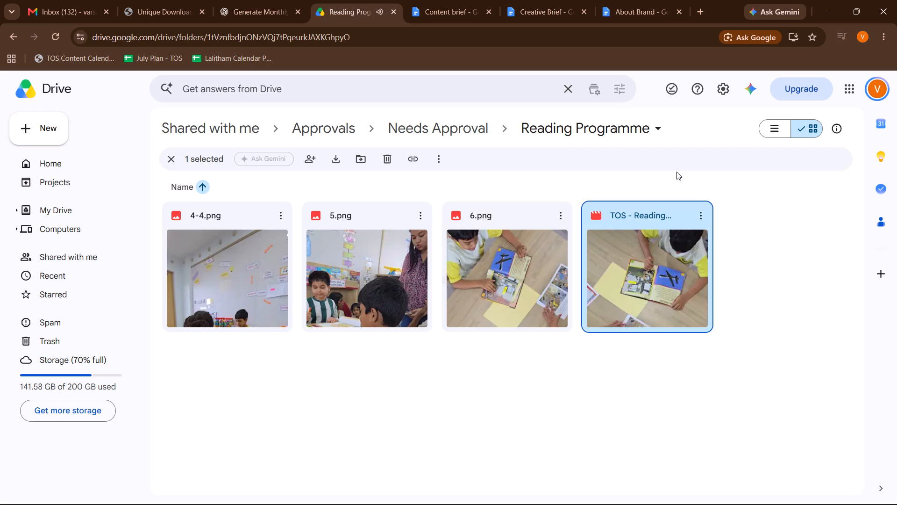
{"action": "double_click", "coordinate": [662, 270]}
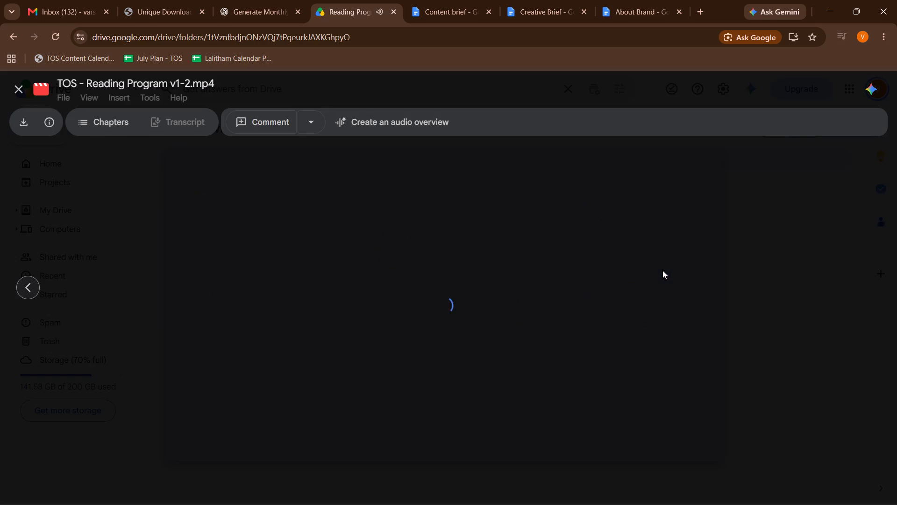
{"action": "left_click", "coordinate": [463, 410]}
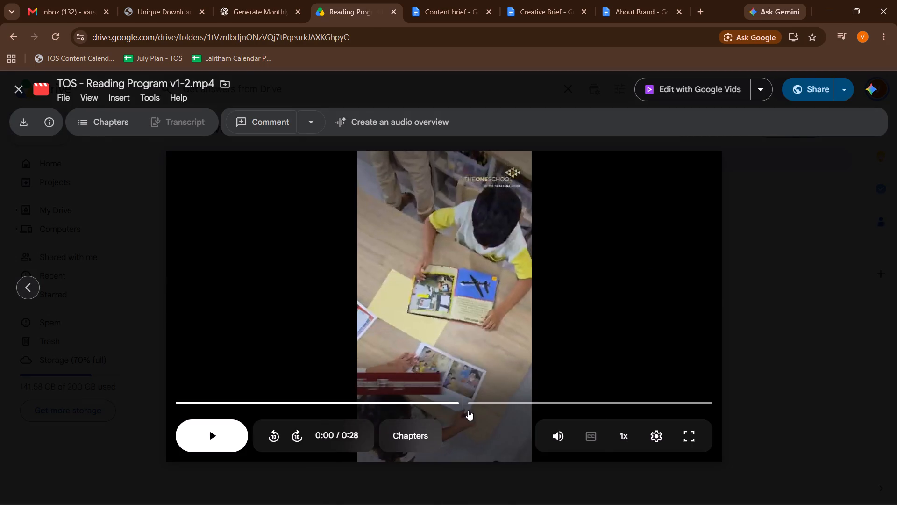
{"action": "left_click", "coordinate": [558, 400]}
{"action": "left_click", "coordinate": [634, 399]}
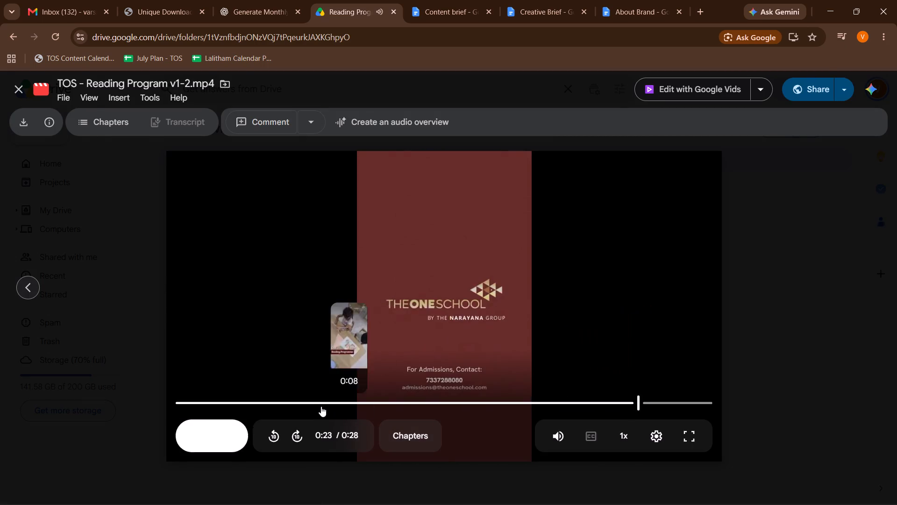
{"action": "left_click", "coordinate": [320, 404]}
{"action": "left_click", "coordinate": [262, 402]}
{"action": "left_click", "coordinate": [203, 409]}
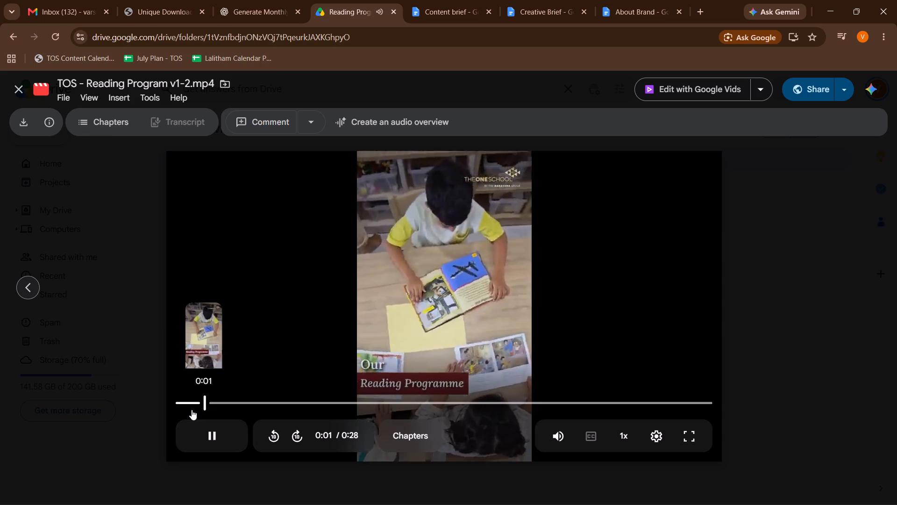
{"action": "left_click_drag", "start_coordinate": [188, 409], "coordinate": [159, 404]}
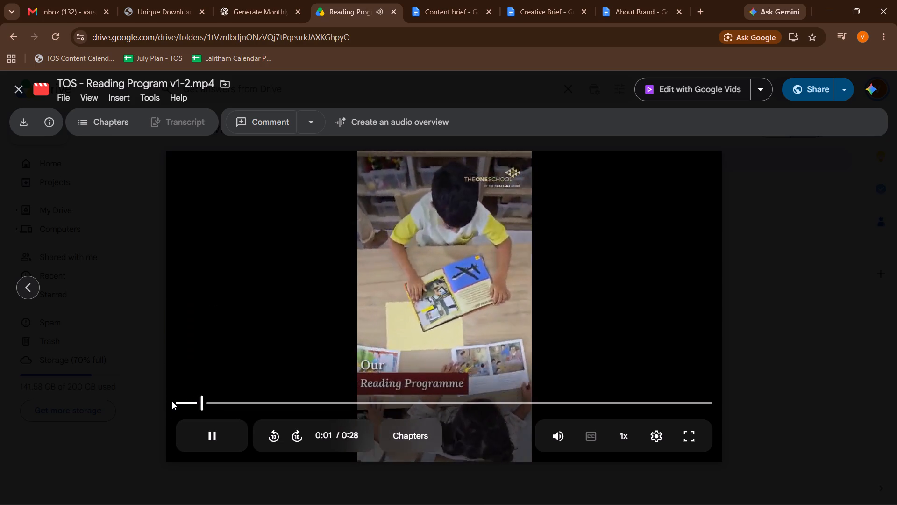
{"action": "left_click", "coordinate": [750, 338]}
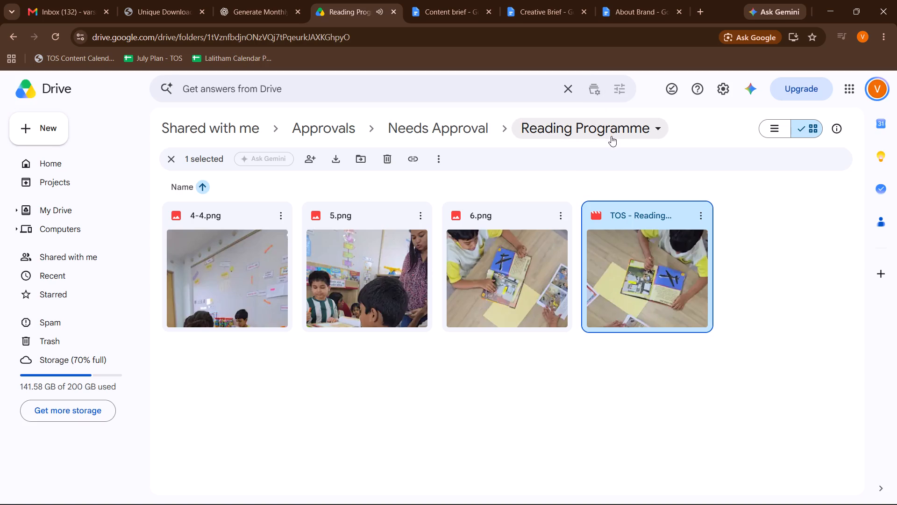
Preview the Reading Programme folder's cover images 5.png, 6.png and 4-4.png.
{"action": "left_click", "coordinate": [611, 136]}
{"action": "left_click", "coordinate": [361, 419]}
{"action": "left_click", "coordinate": [358, 418]}
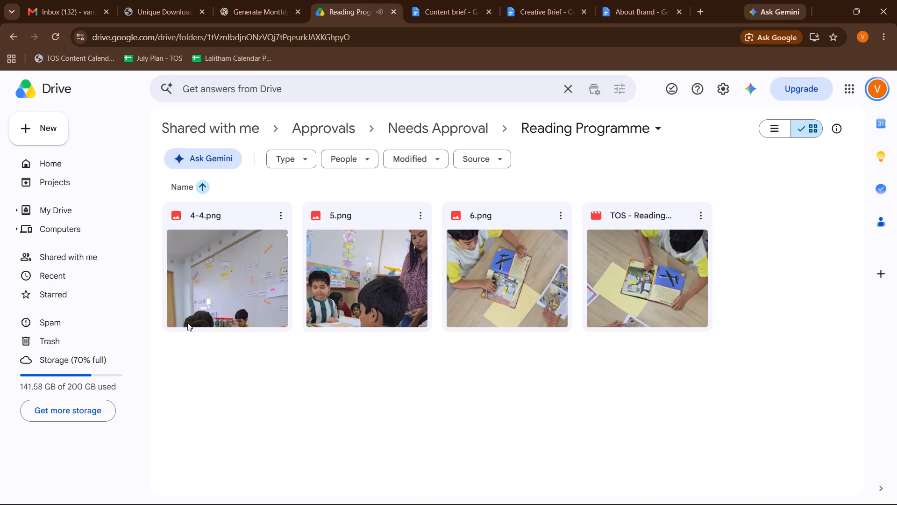
{"action": "double_click", "coordinate": [402, 291]}
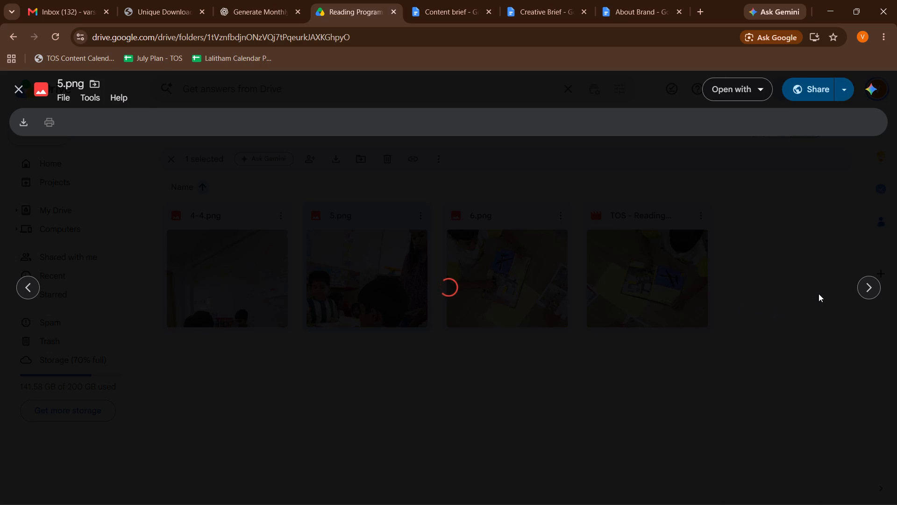
{"action": "left_click", "coordinate": [874, 291]}
{"action": "left_click", "coordinate": [874, 291]}
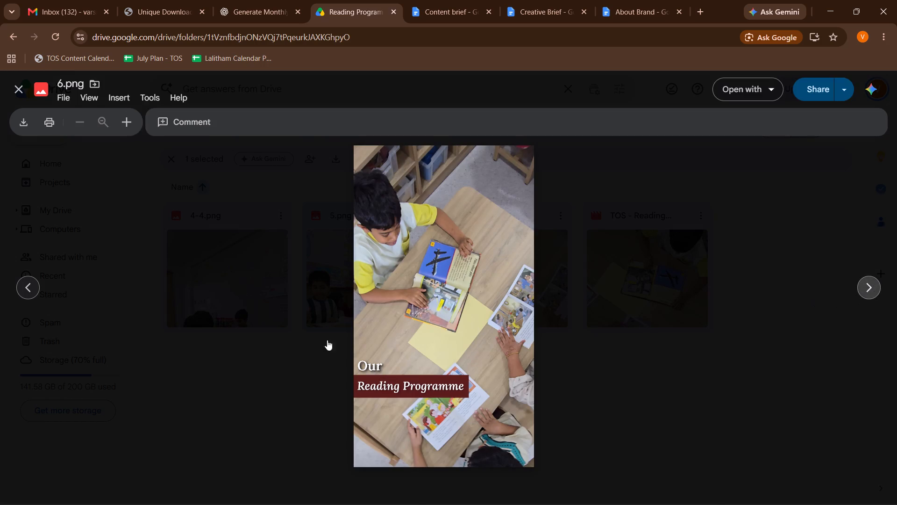
{"action": "left_click", "coordinate": [28, 283]}
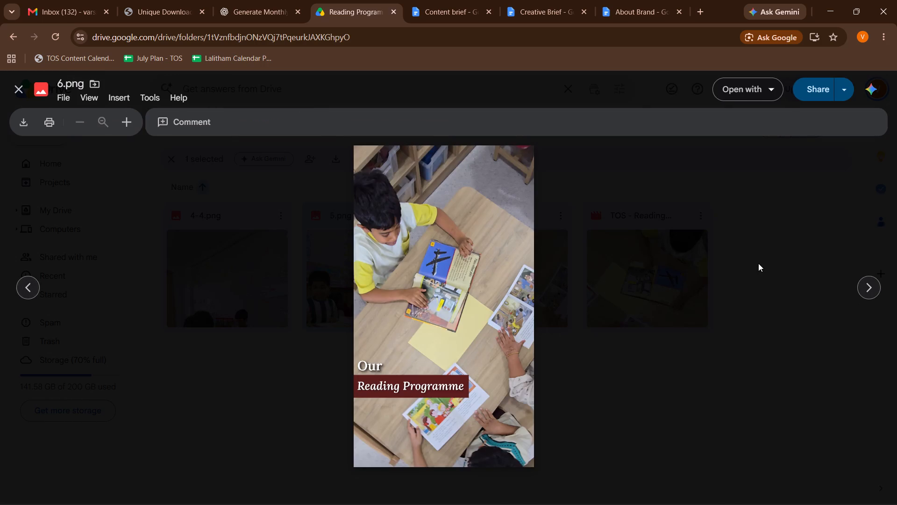
{"action": "left_click", "coordinate": [758, 263]}
{"action": "double_click", "coordinate": [233, 286]}
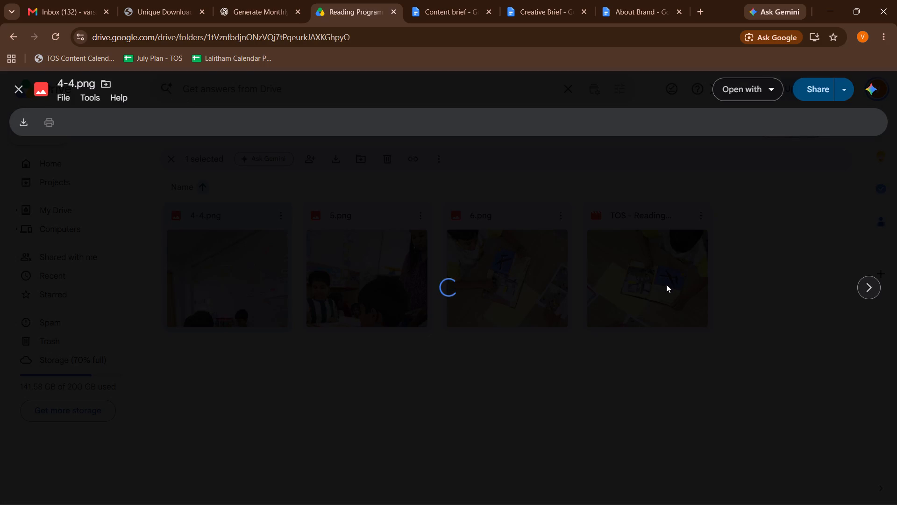
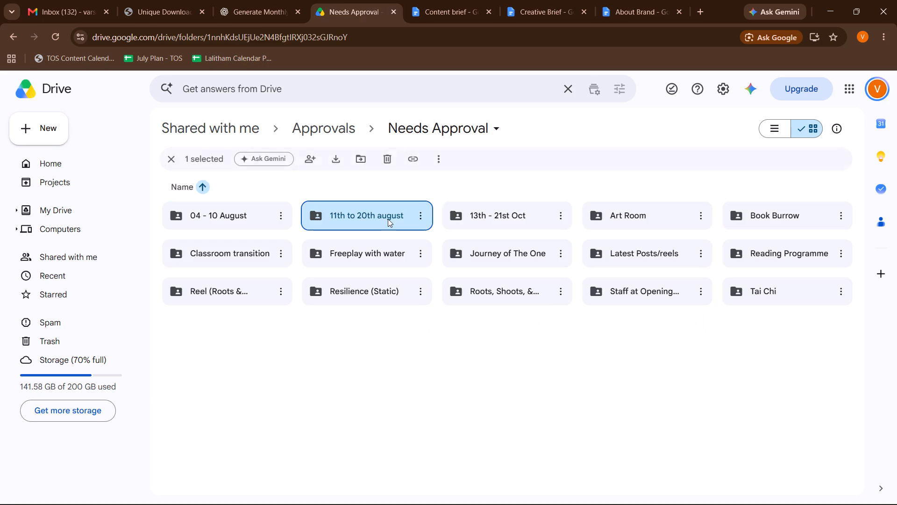
Check the contents of the 04 - 10 August and 13th - 21st Oct folders, including the latter's first subfolder, and return to Needs Approval.
{"action": "left_click", "coordinate": [431, 126]}
{"action": "double_click", "coordinate": [227, 216]}
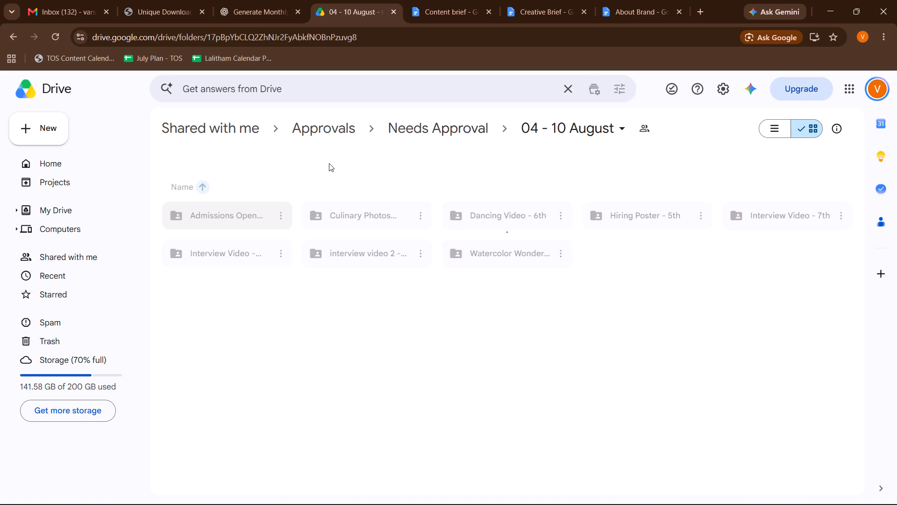
{"action": "left_click", "coordinate": [434, 128]}
{"action": "double_click", "coordinate": [469, 218]}
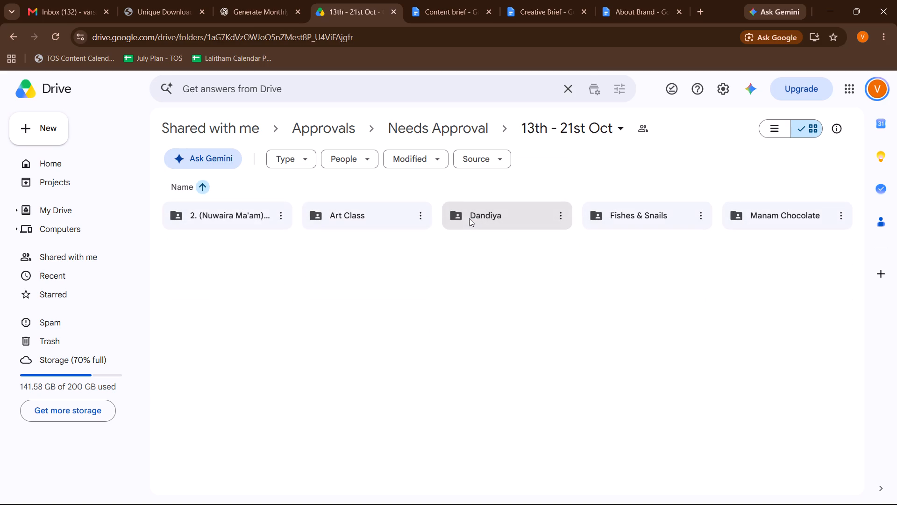
{"action": "double_click", "coordinate": [234, 223]}
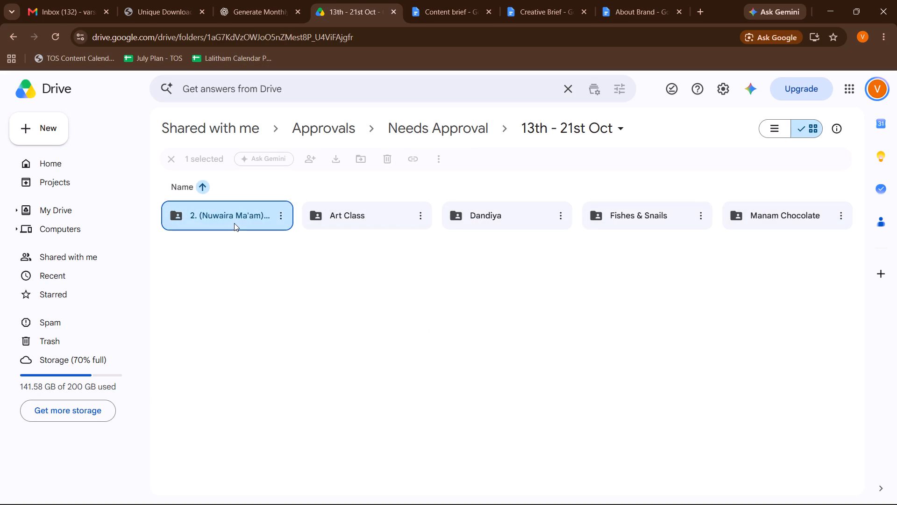
{"action": "left_click", "coordinate": [404, 133]}
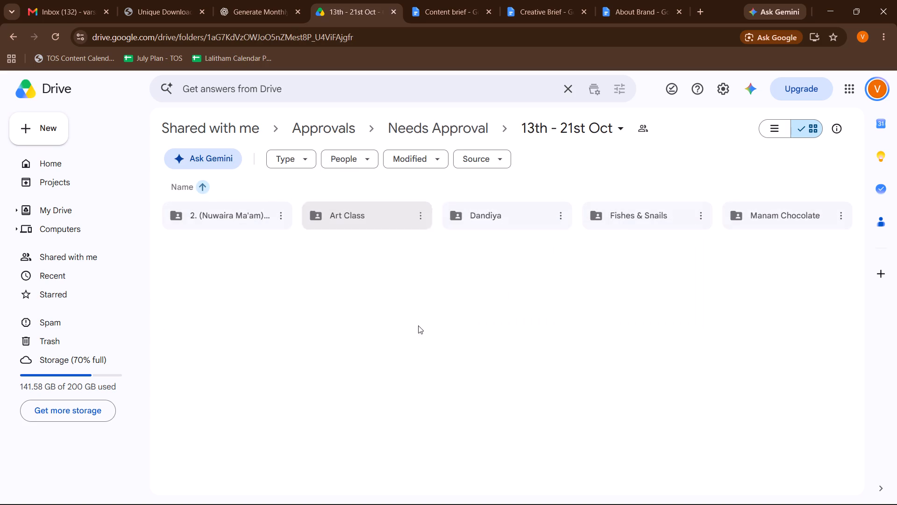
{"action": "scroll", "coordinate": [552, 375], "scroll_direction": "down", "scroll_amount": 1}
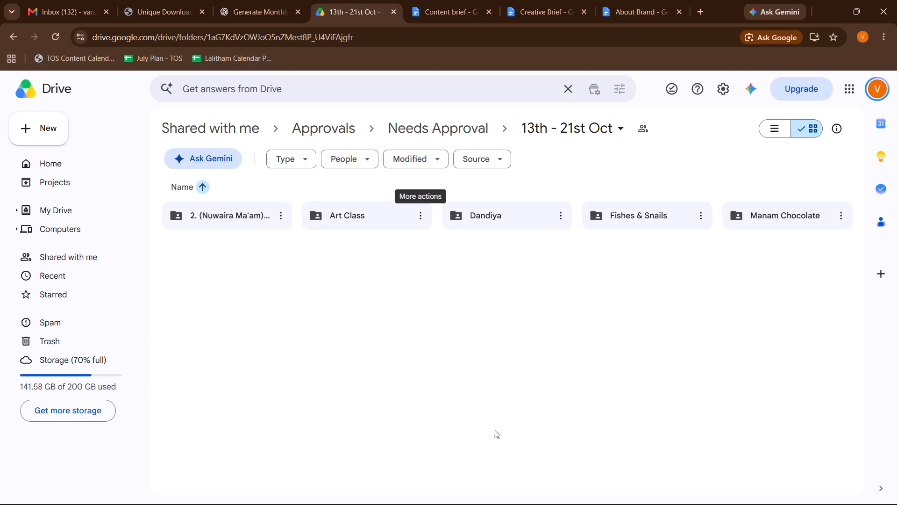
{"action": "left_click", "coordinate": [424, 124]}
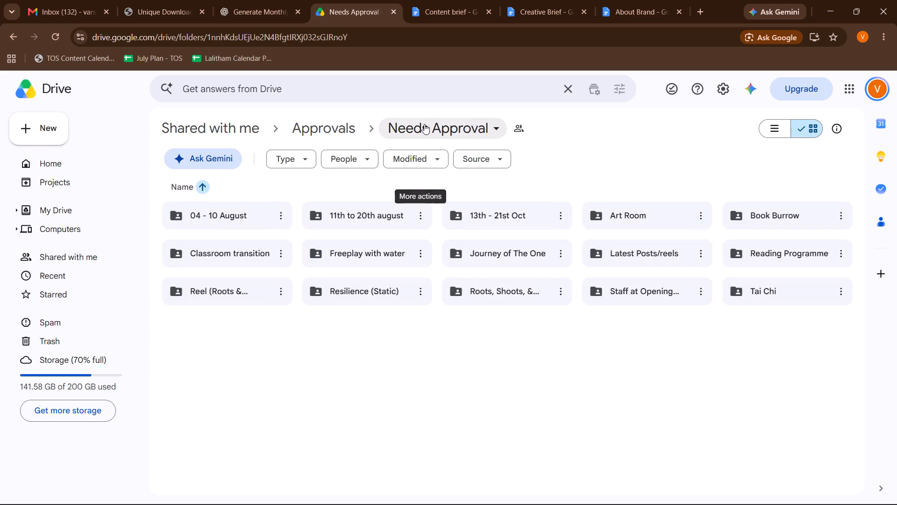